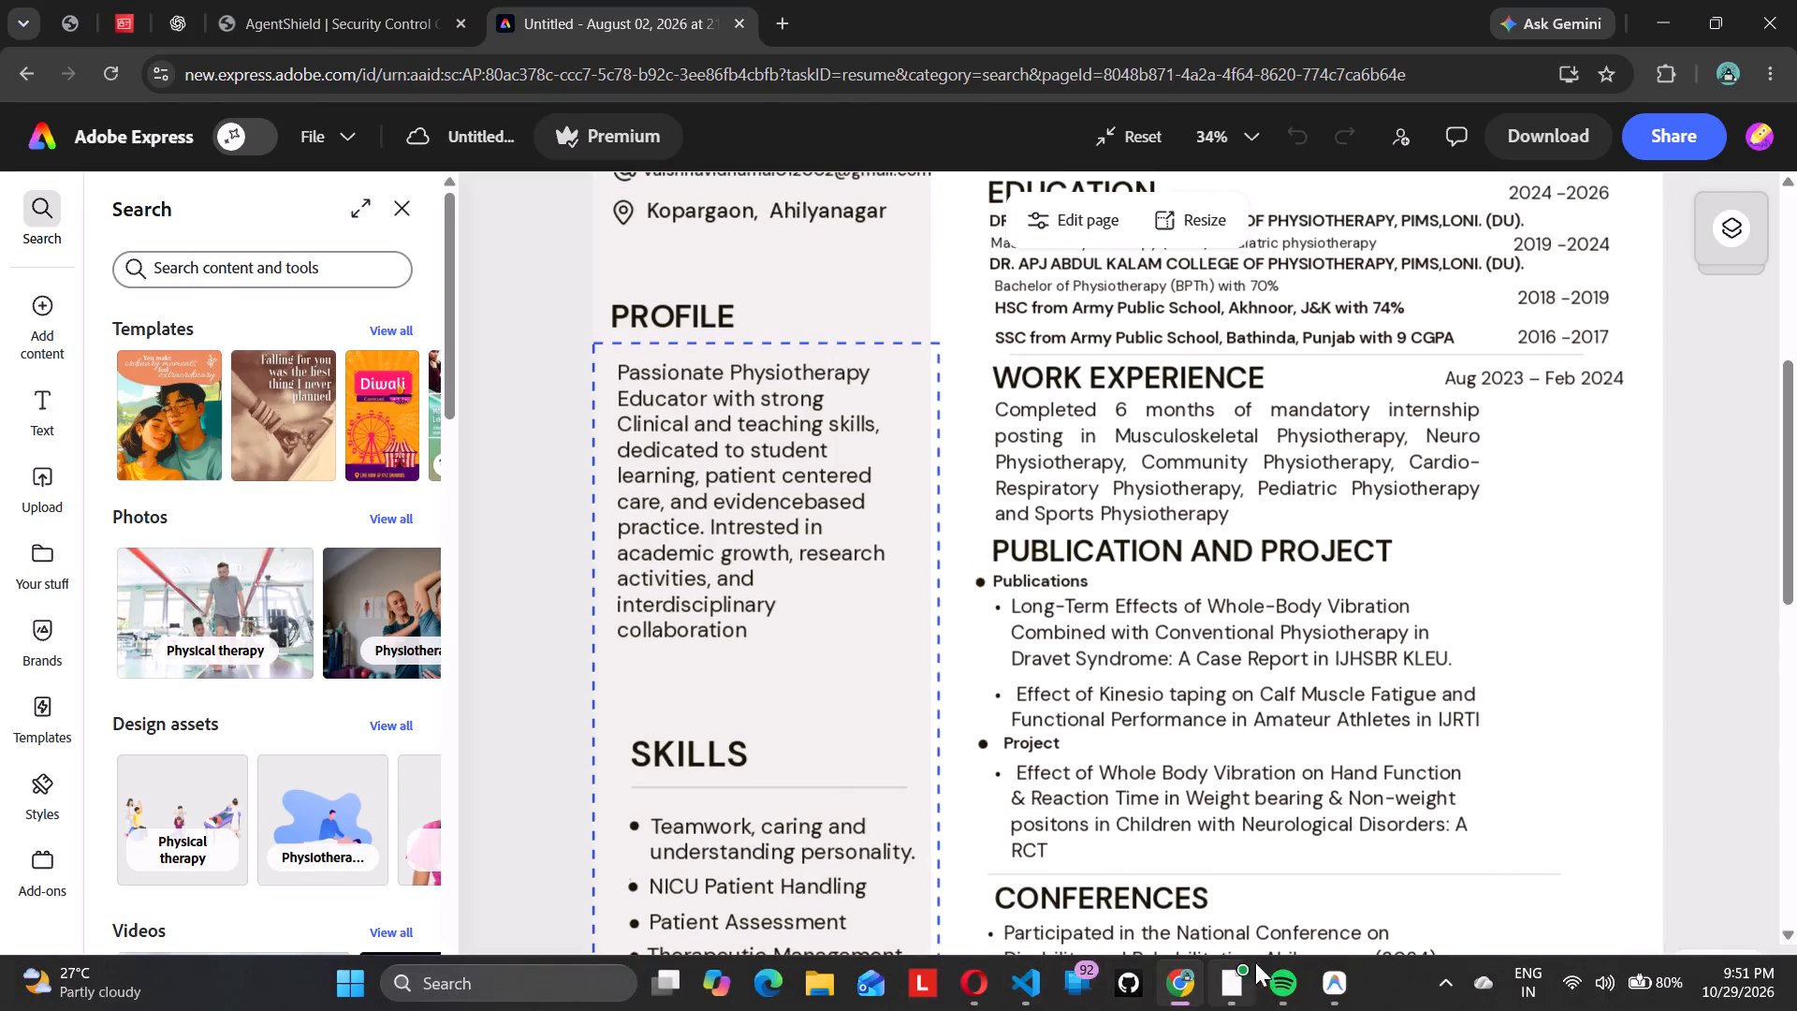
Add a trailing space at the end of the Masters of Physiotherapy line under Education.
{"action": "scroll", "coordinate": [1059, 733], "scroll_direction": "up", "scroll_amount": 2}
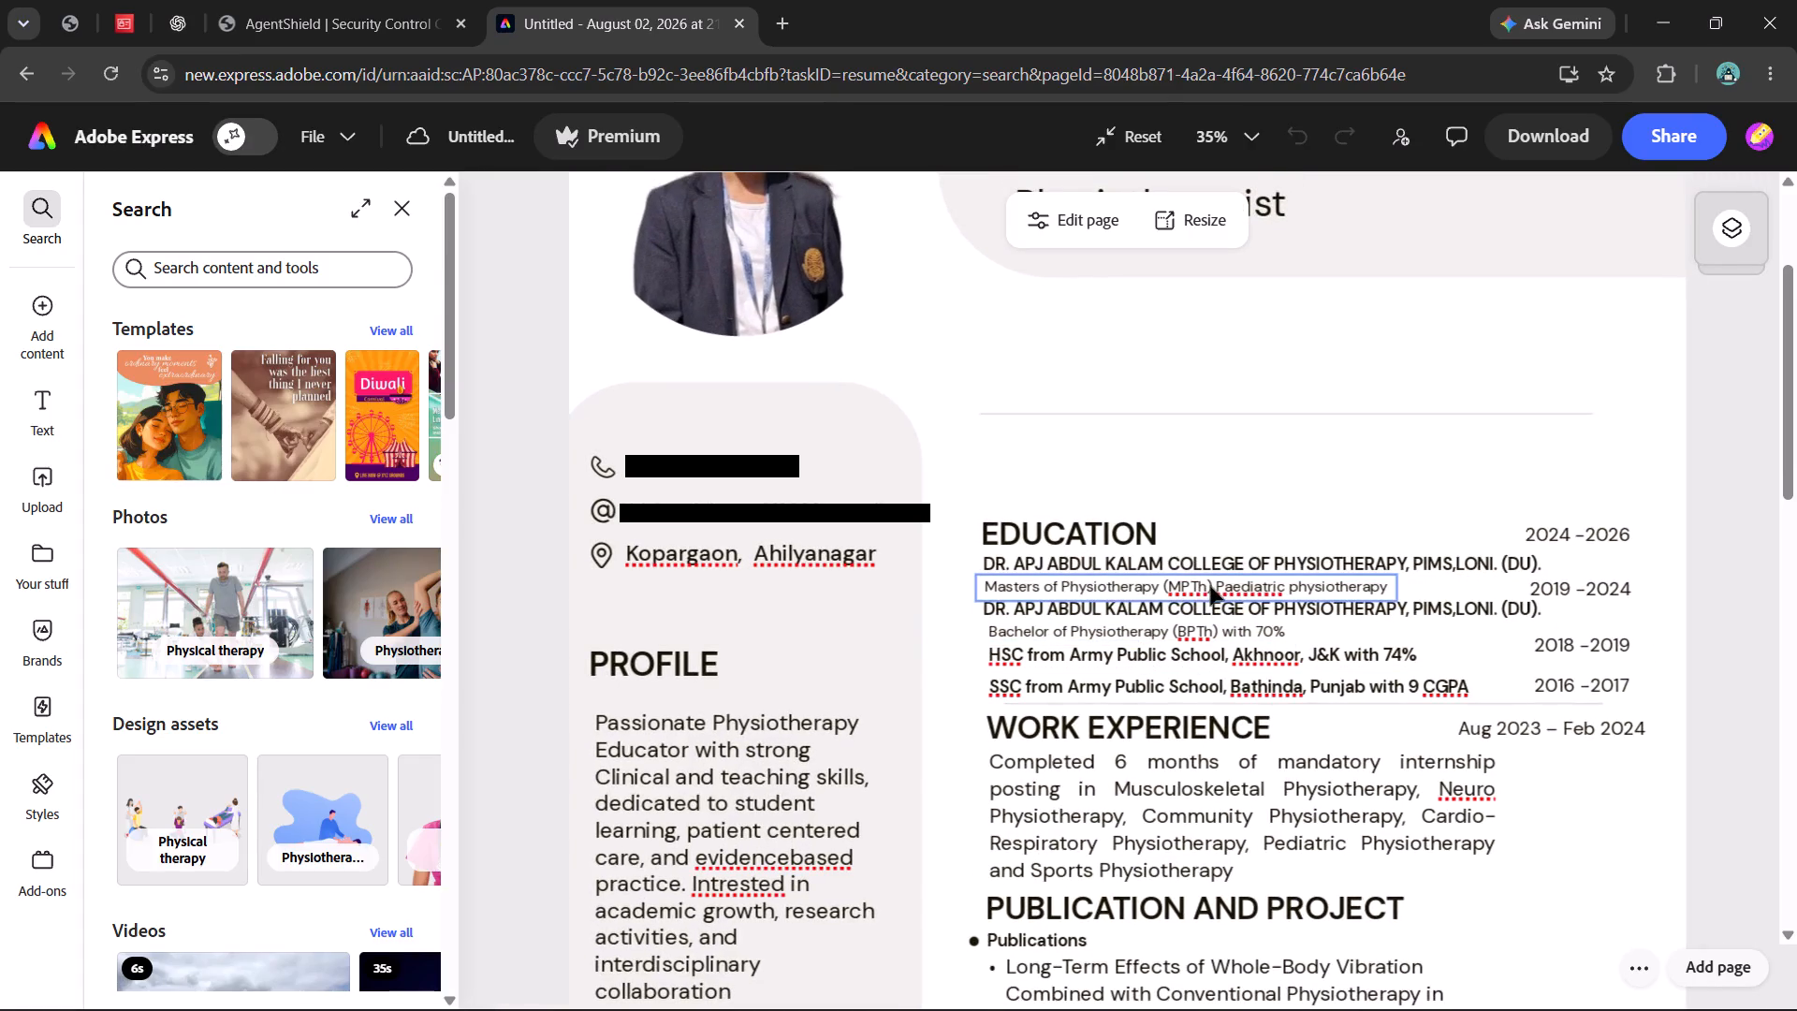
{"action": "left_click", "coordinate": [1398, 580]}
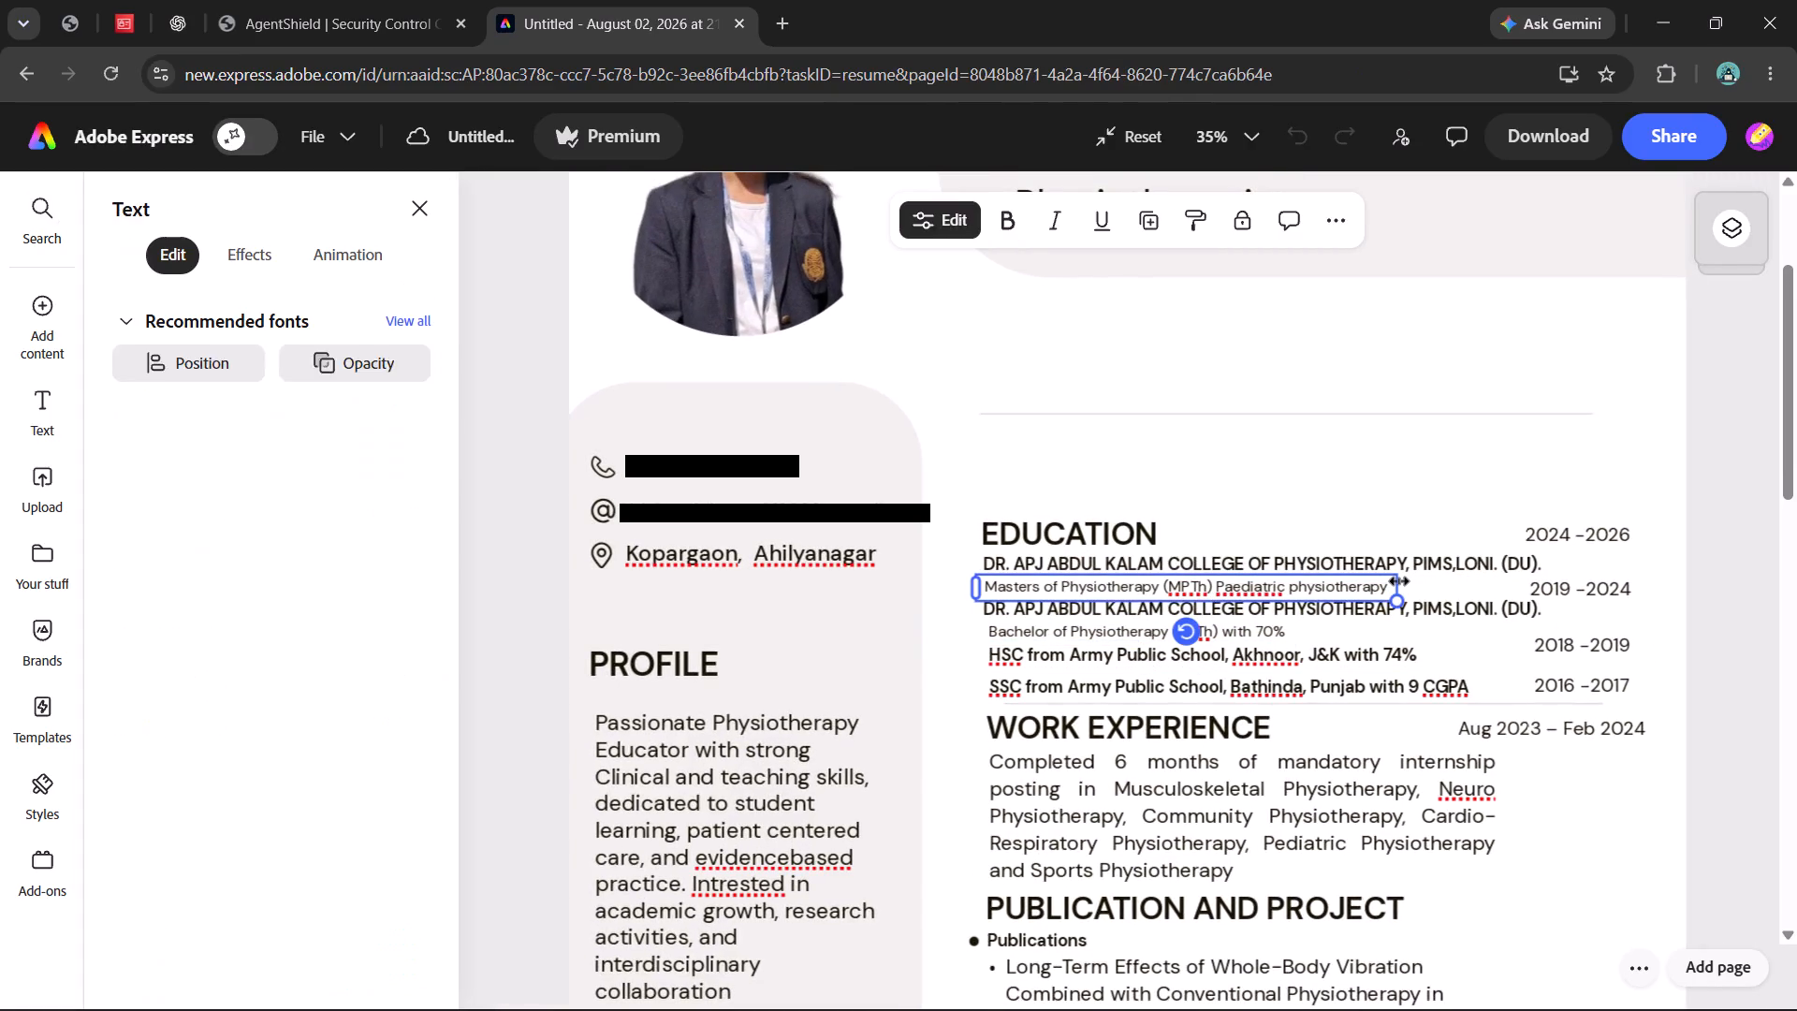
{"action": "left_click", "coordinate": [1386, 585]}
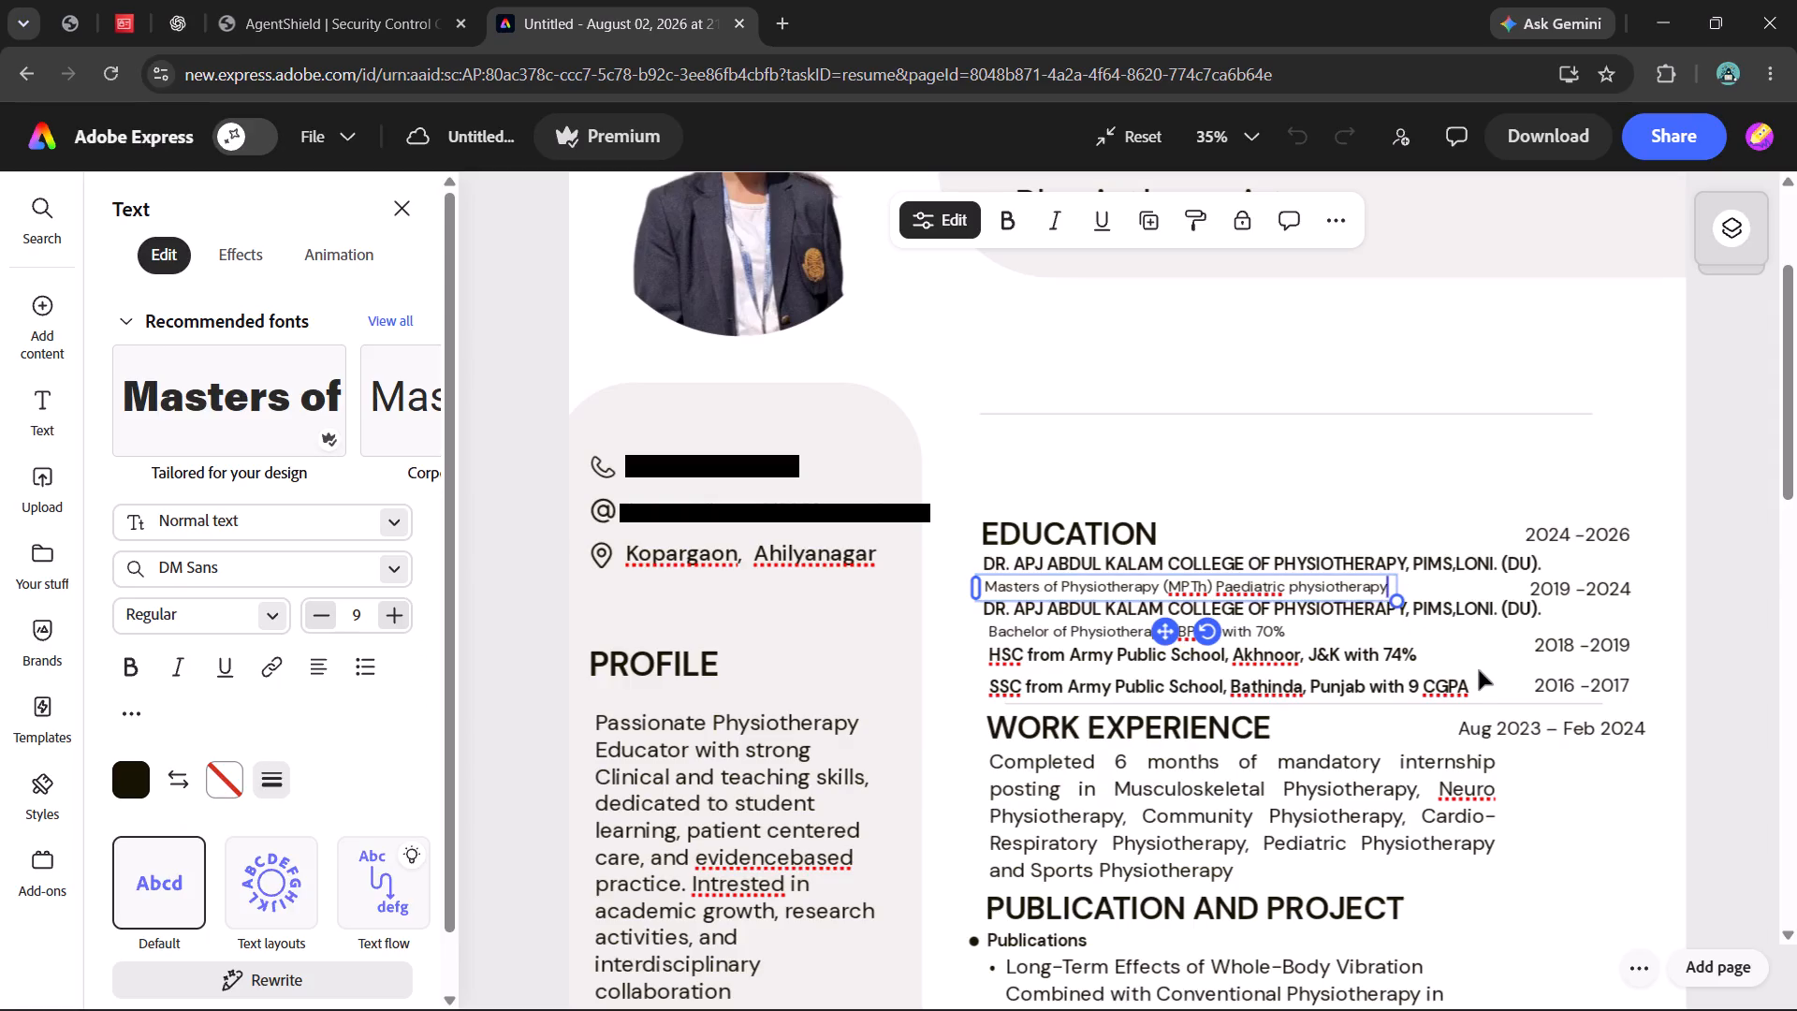
{"action": "key", "text": "space"}
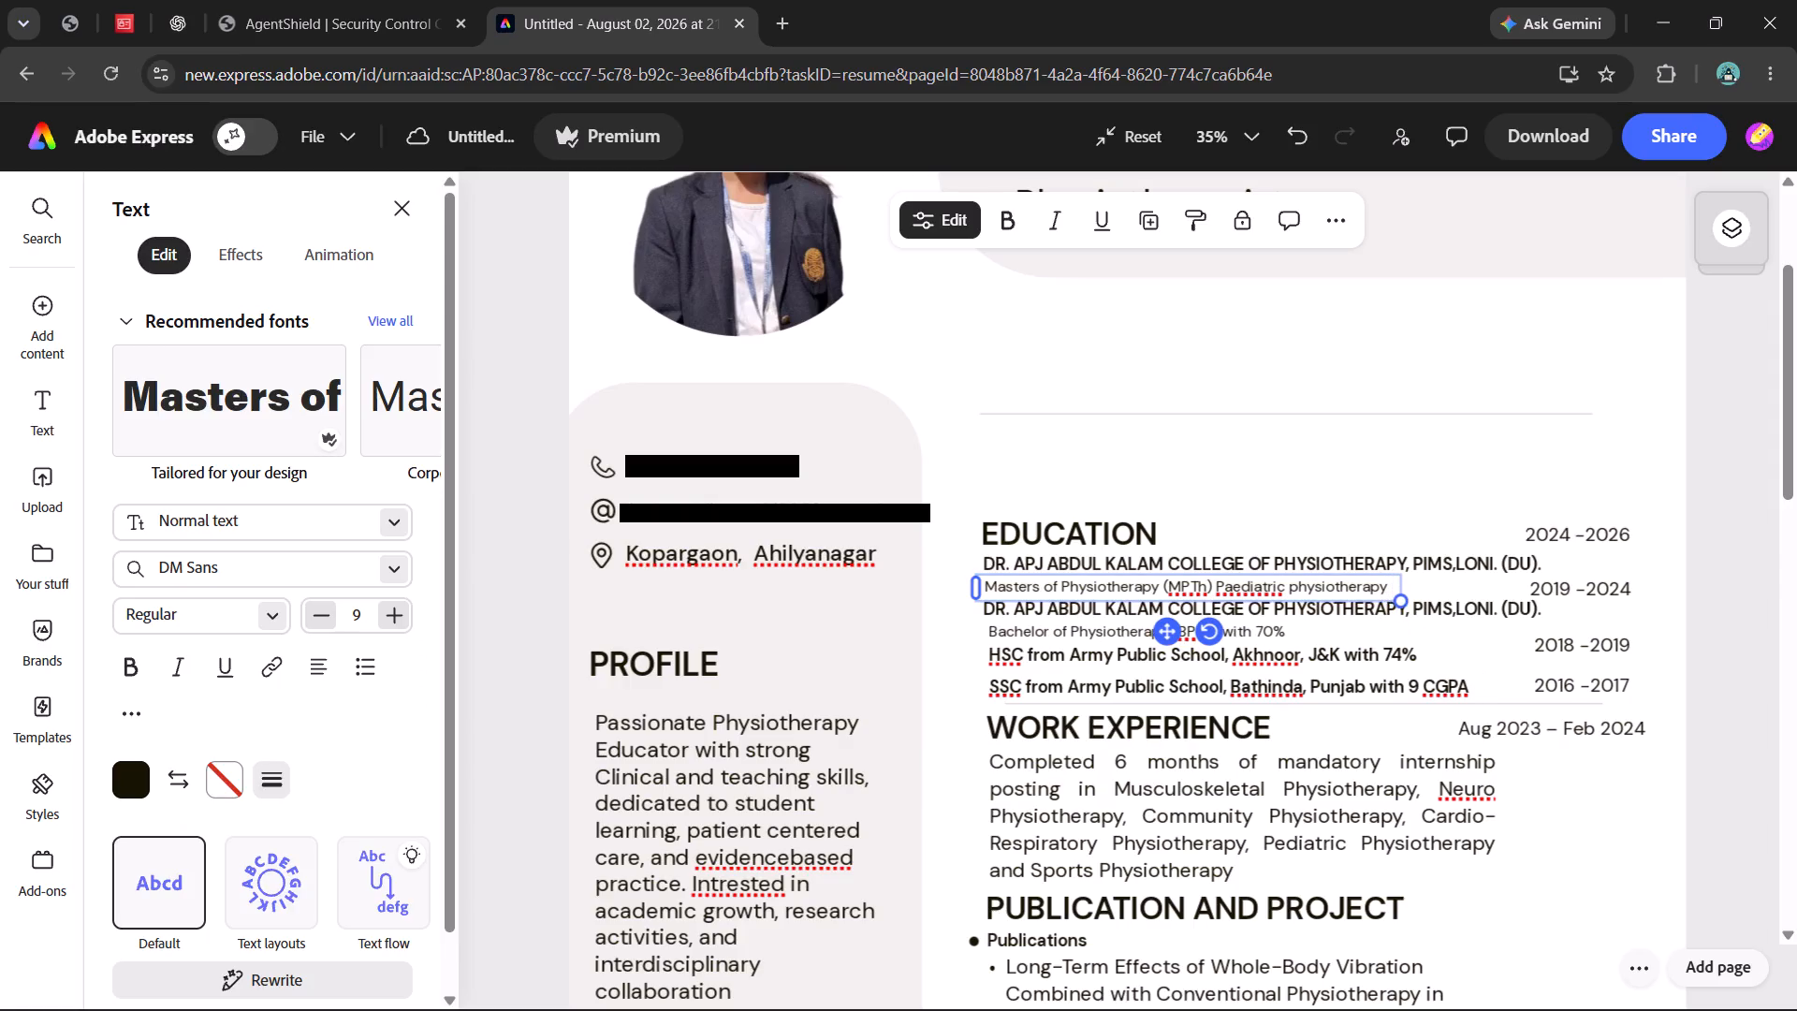
{"action": "left_click", "coordinate": [1202, 593]}
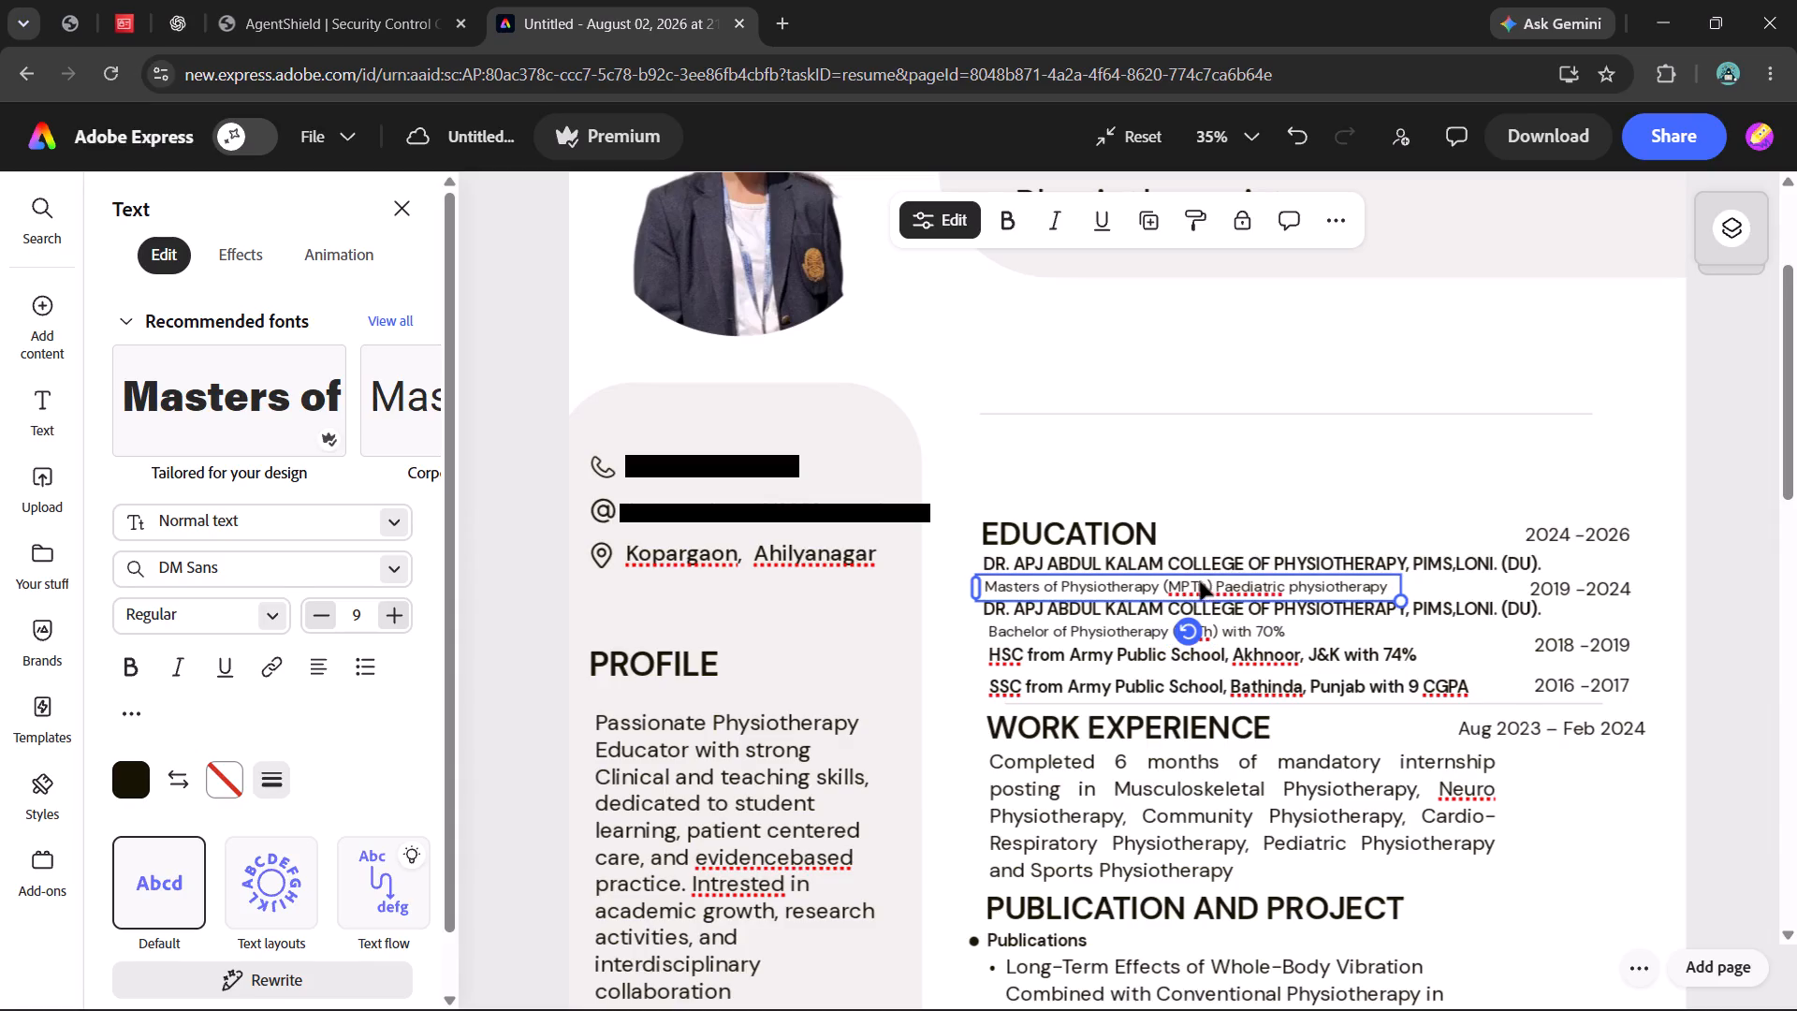
{"action": "left_click", "coordinate": [1373, 488]}
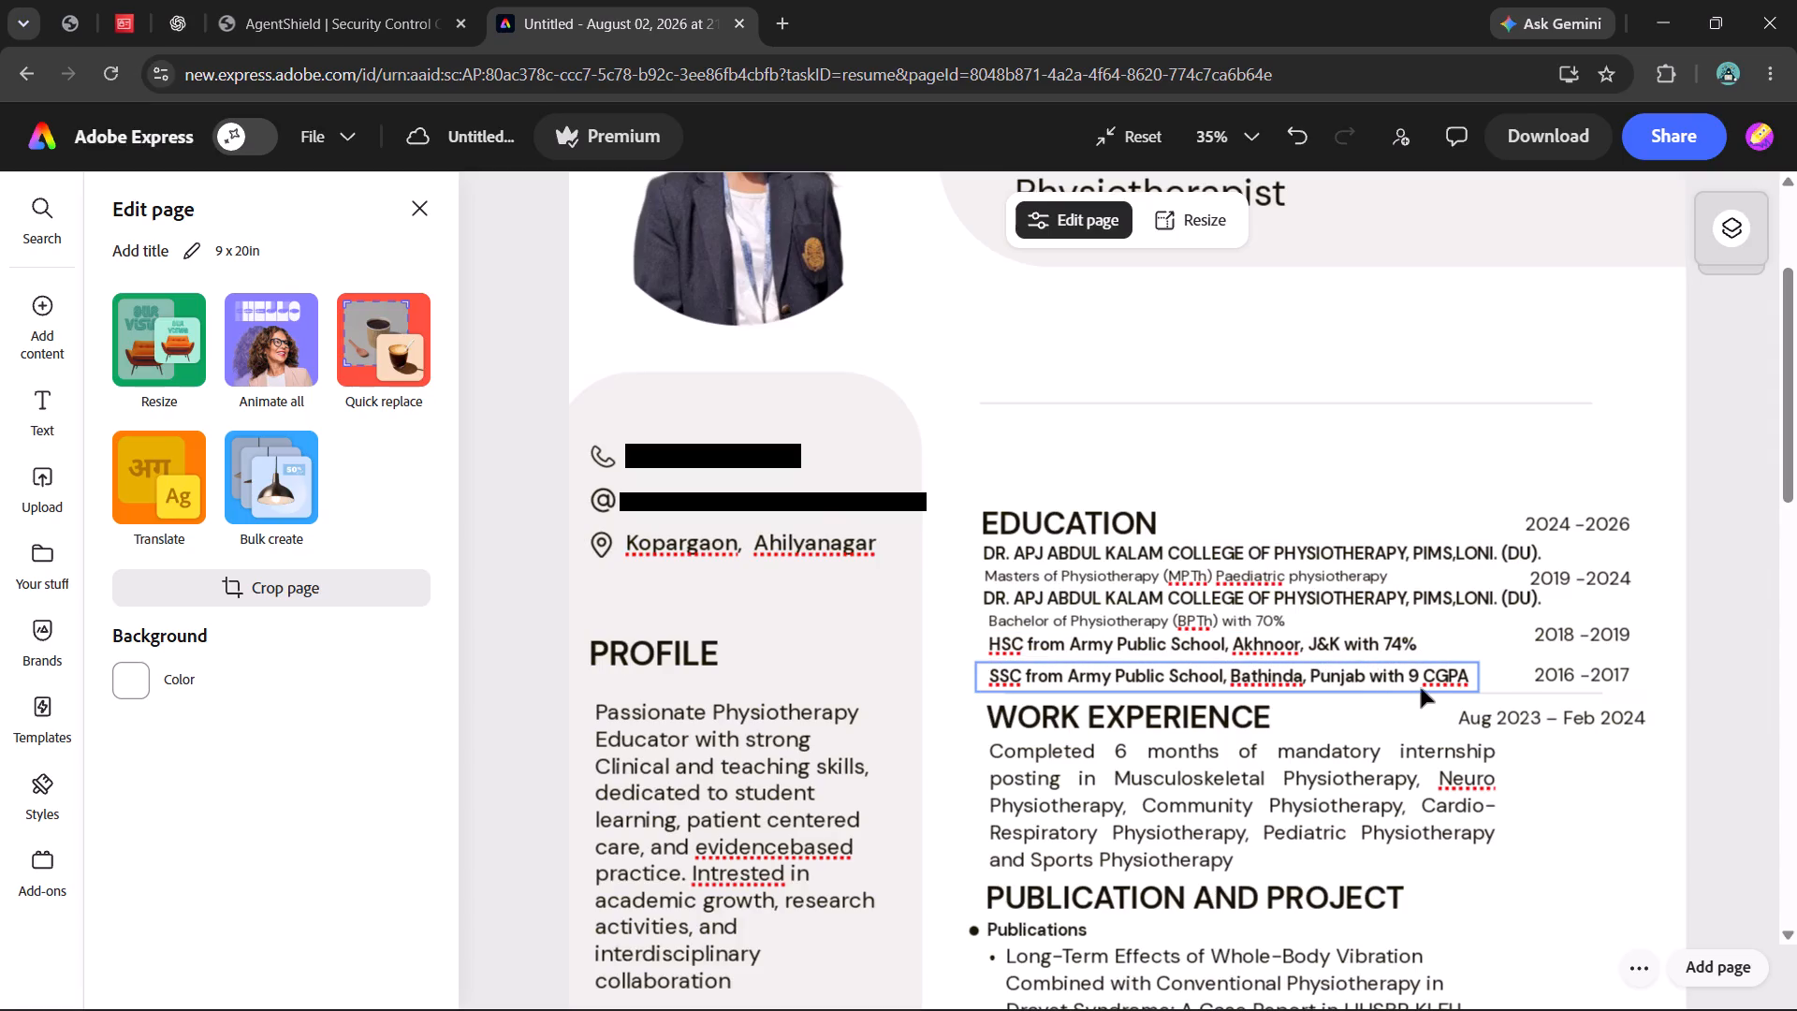
Copy "with" from the Bachelor of Physiotherapy line and insert "with 61%" after "MPTh" inside the Masters line's parentheses.
{"action": "left_click", "coordinate": [1232, 619]}
{"action": "double_click", "coordinate": [1232, 619]}
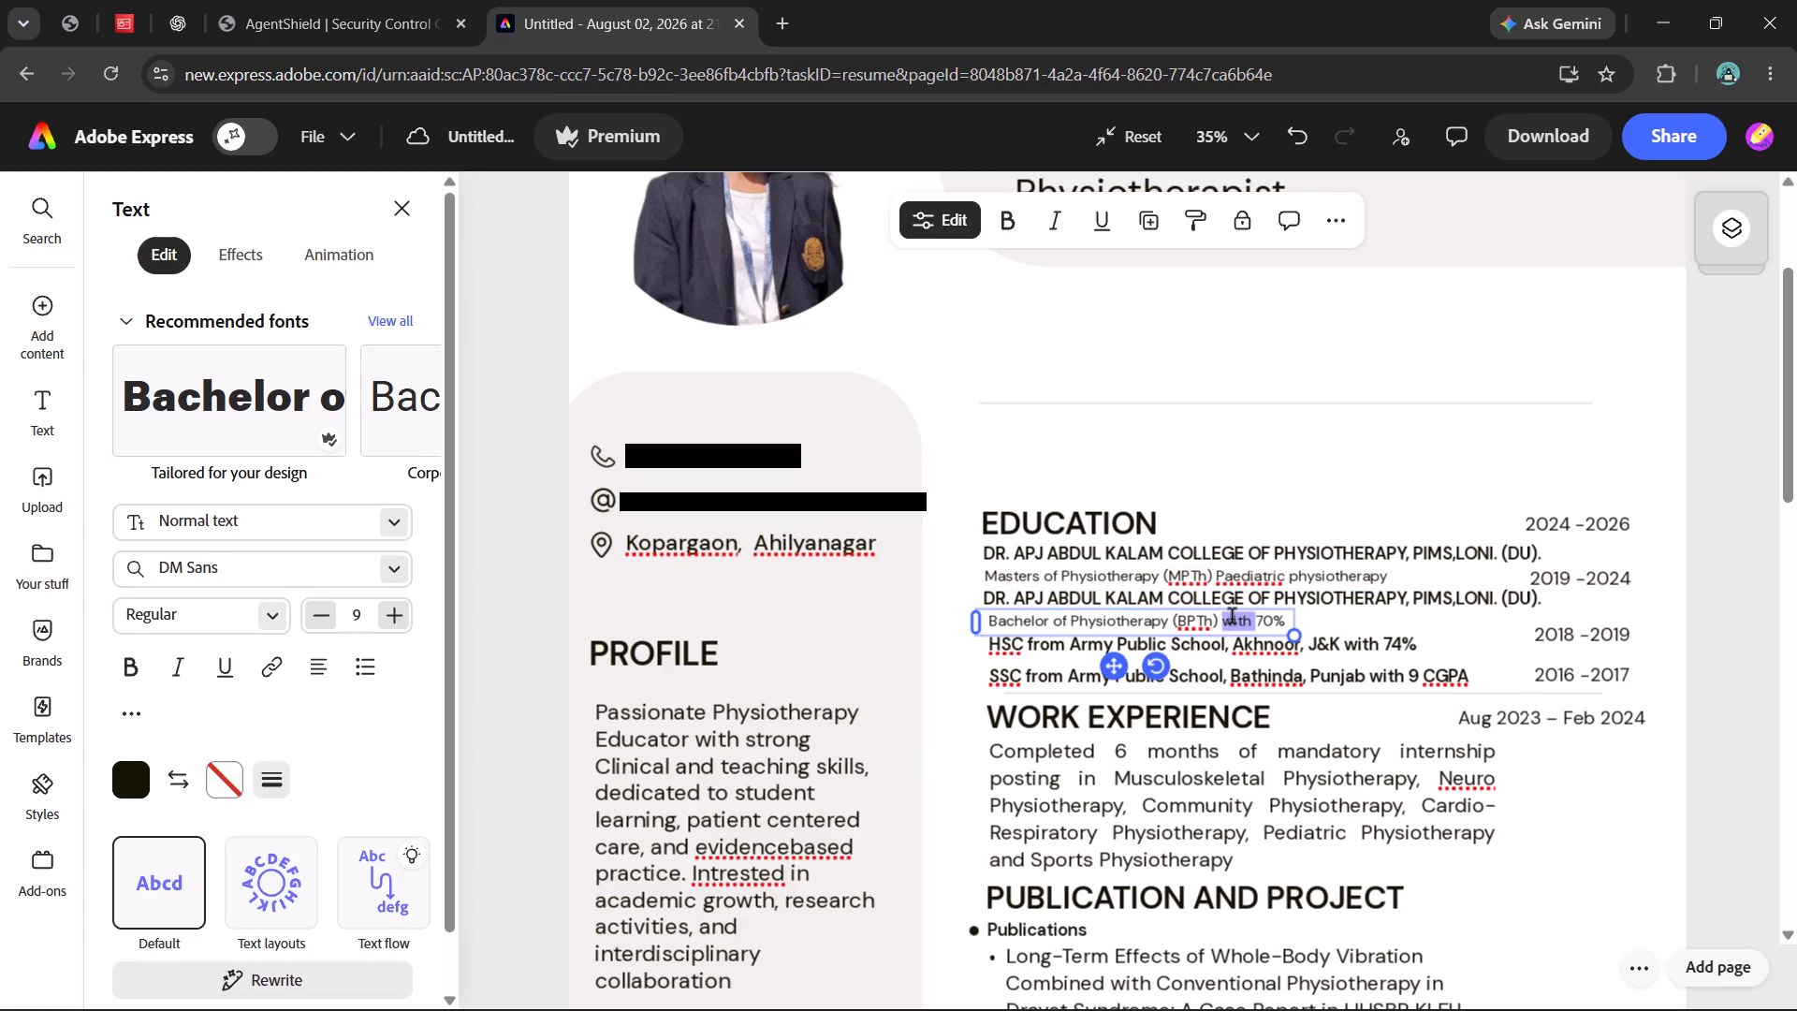
{"action": "key", "text": "ctrl+c"}
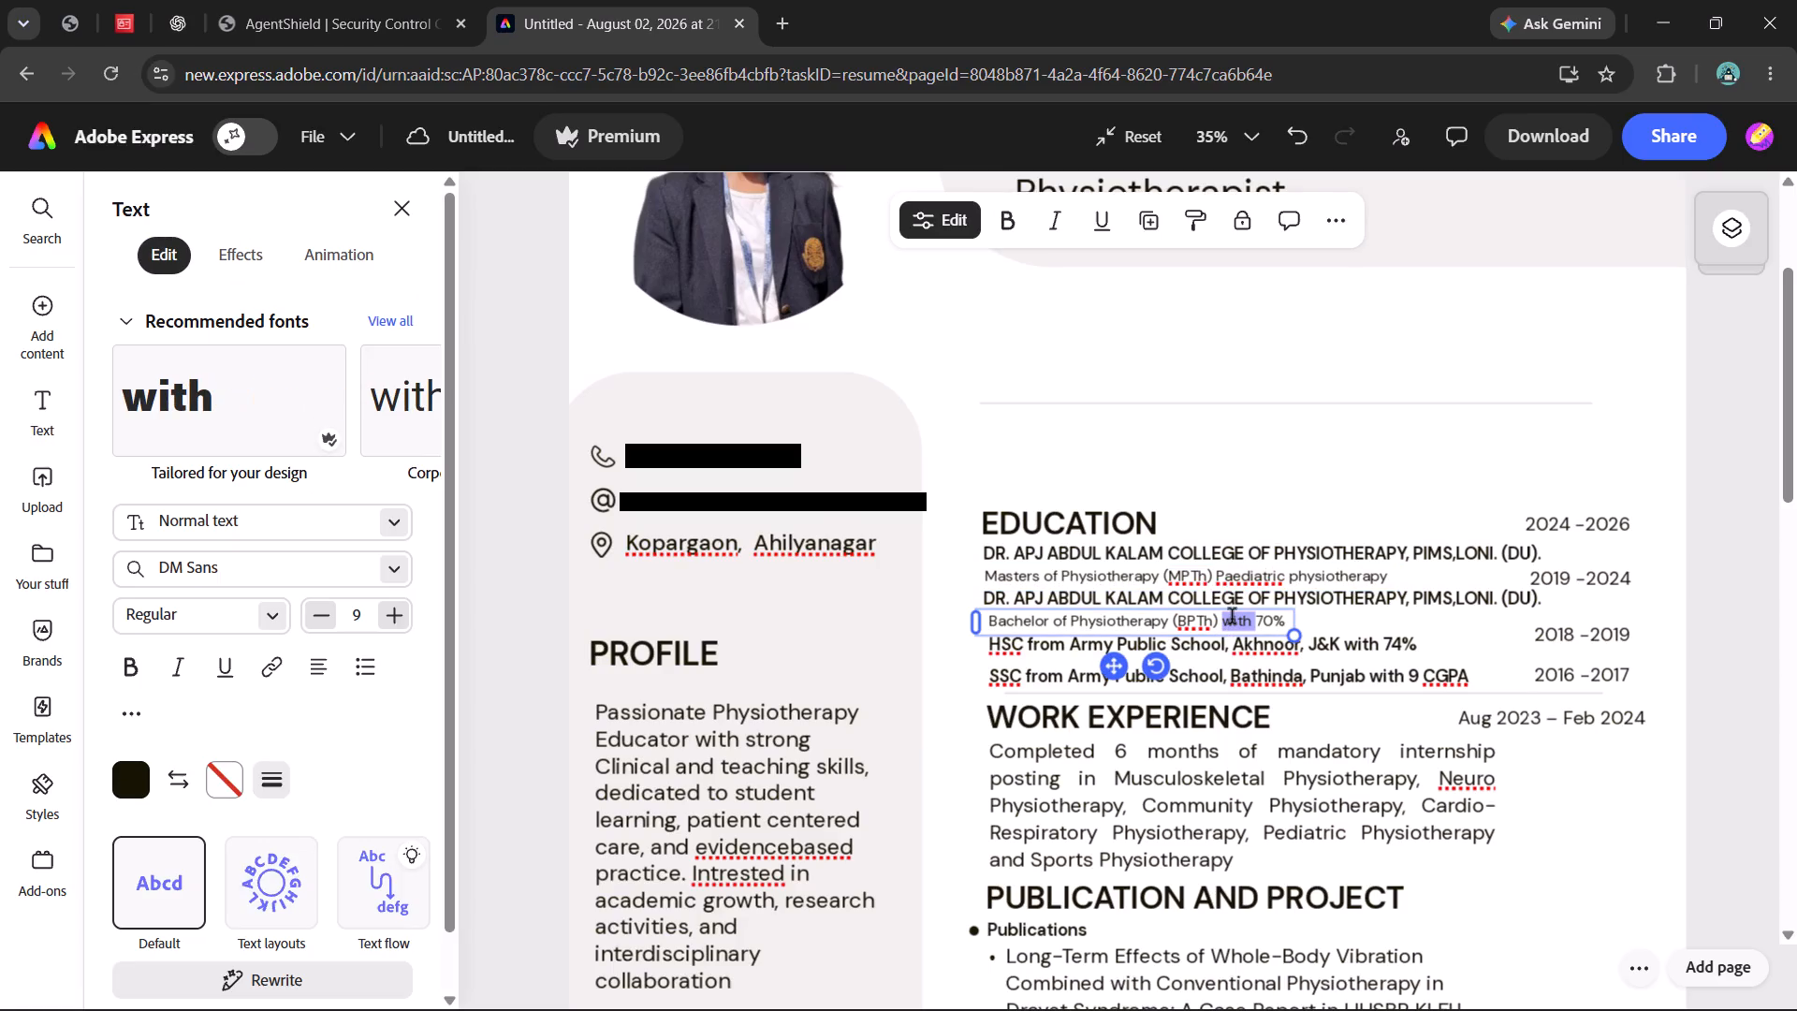
{"action": "left_click", "coordinate": [1201, 570]}
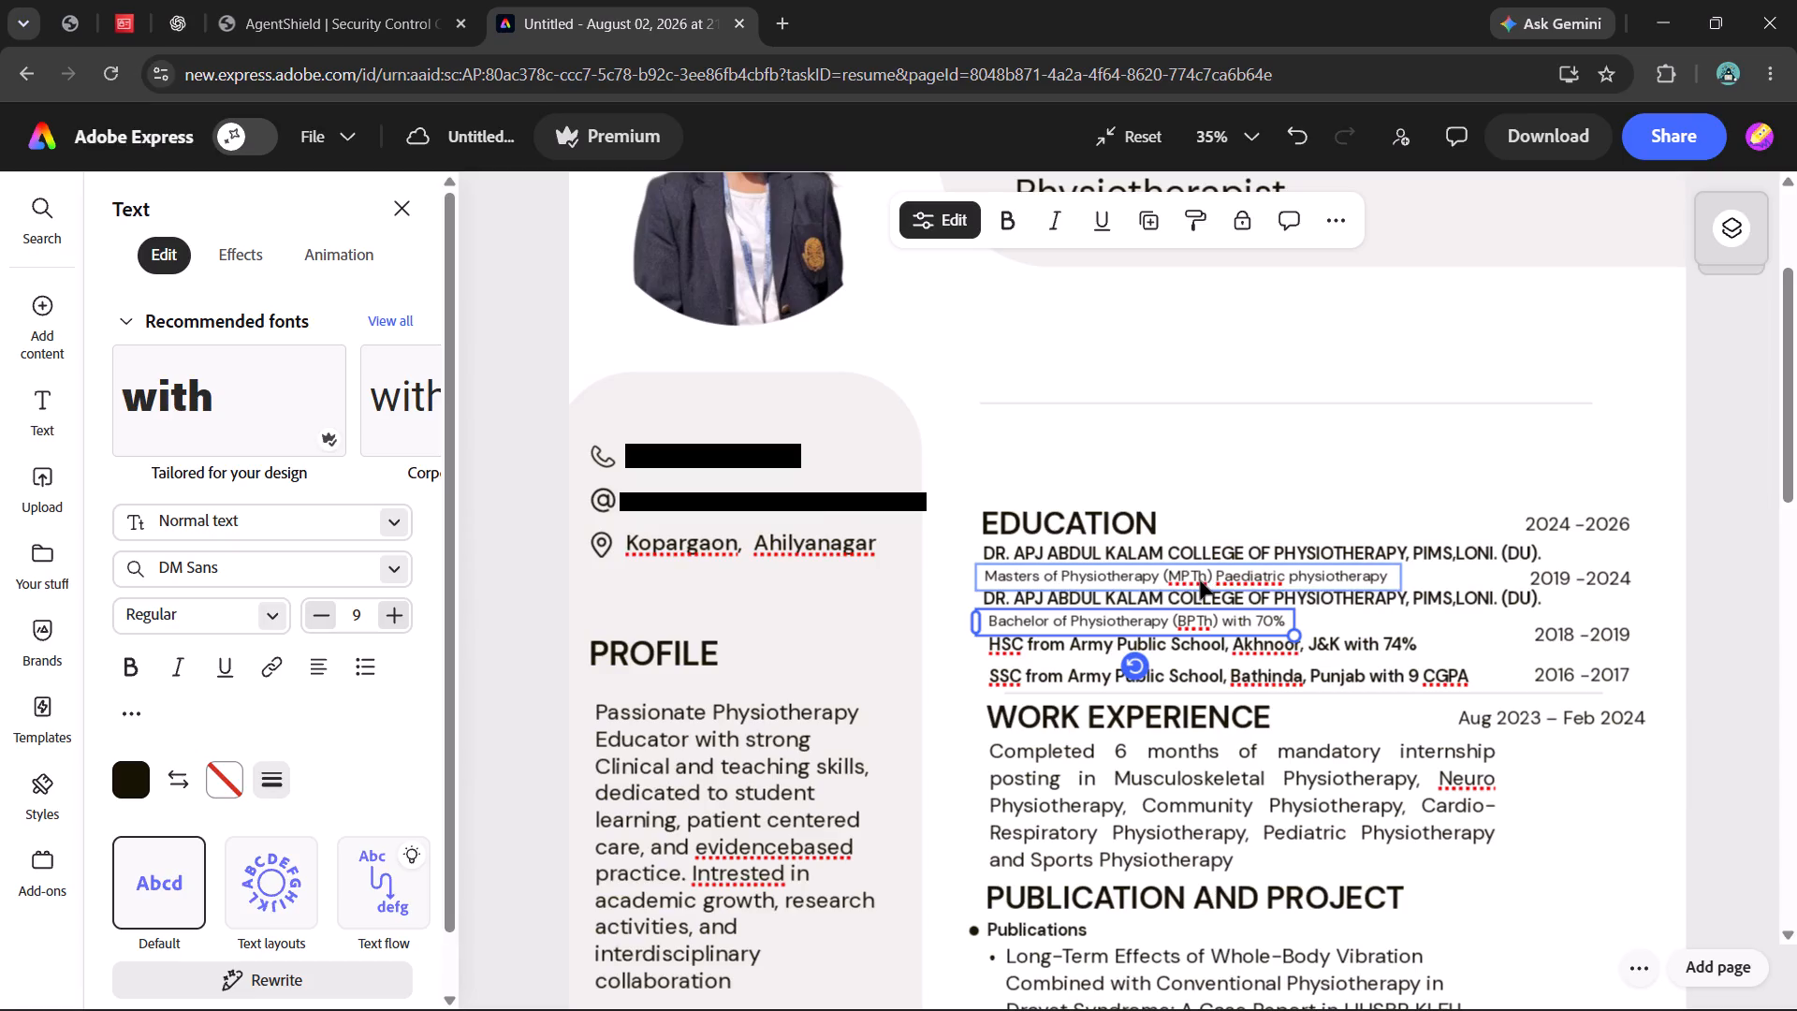
{"action": "left_click", "coordinate": [1200, 578]}
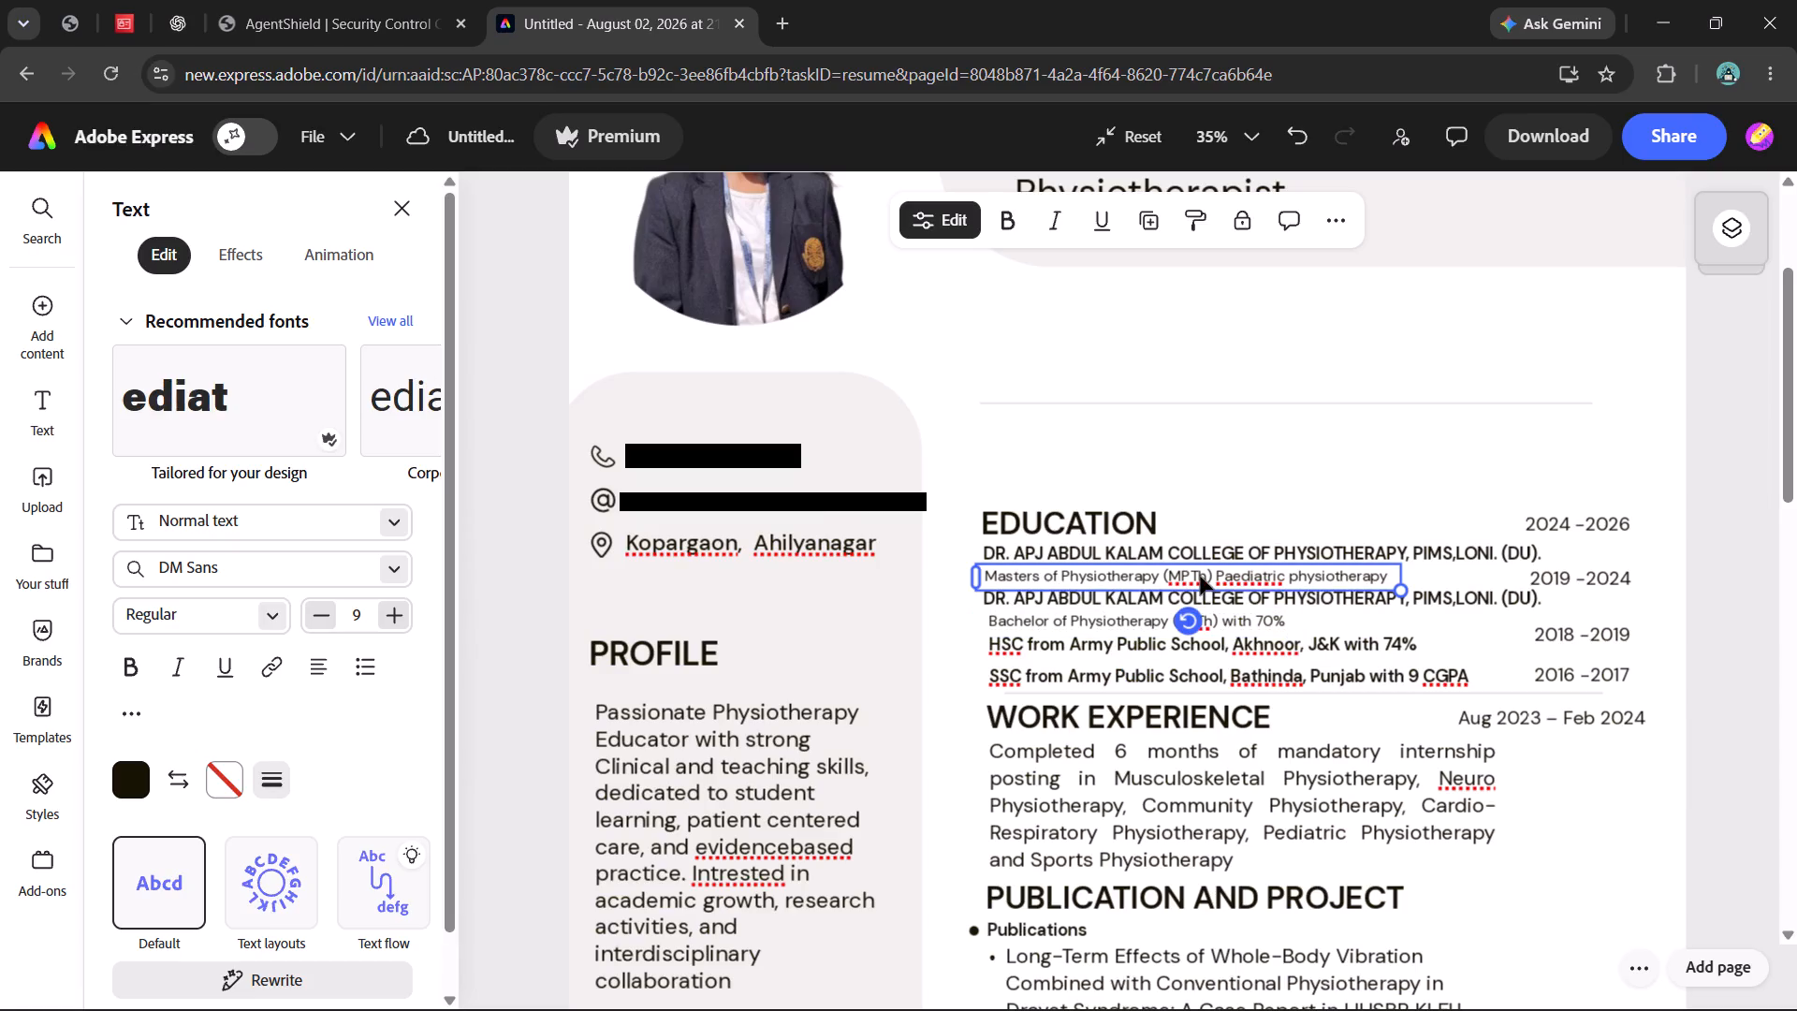
{"action": "double_click", "coordinate": [1200, 576]}
{"action": "left_click", "coordinate": [1200, 576]}
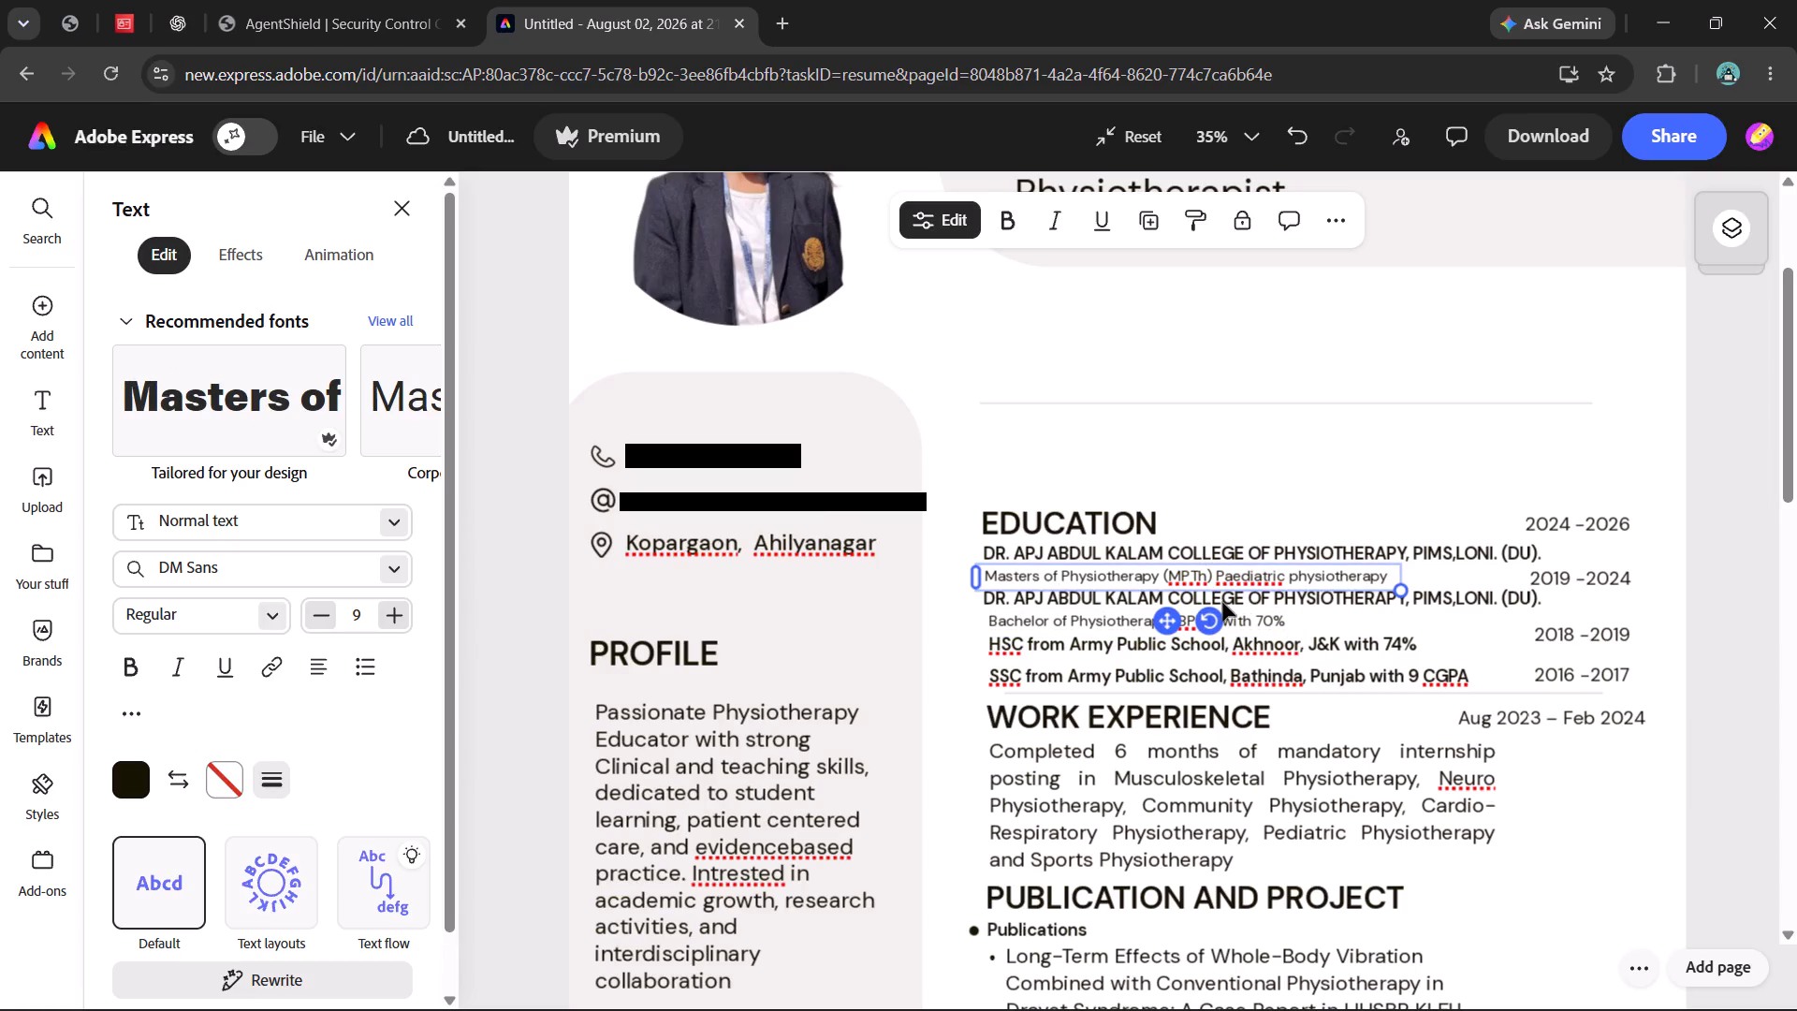
{"action": "key", "text": "Right"}
{"action": "key", "text": "space"}
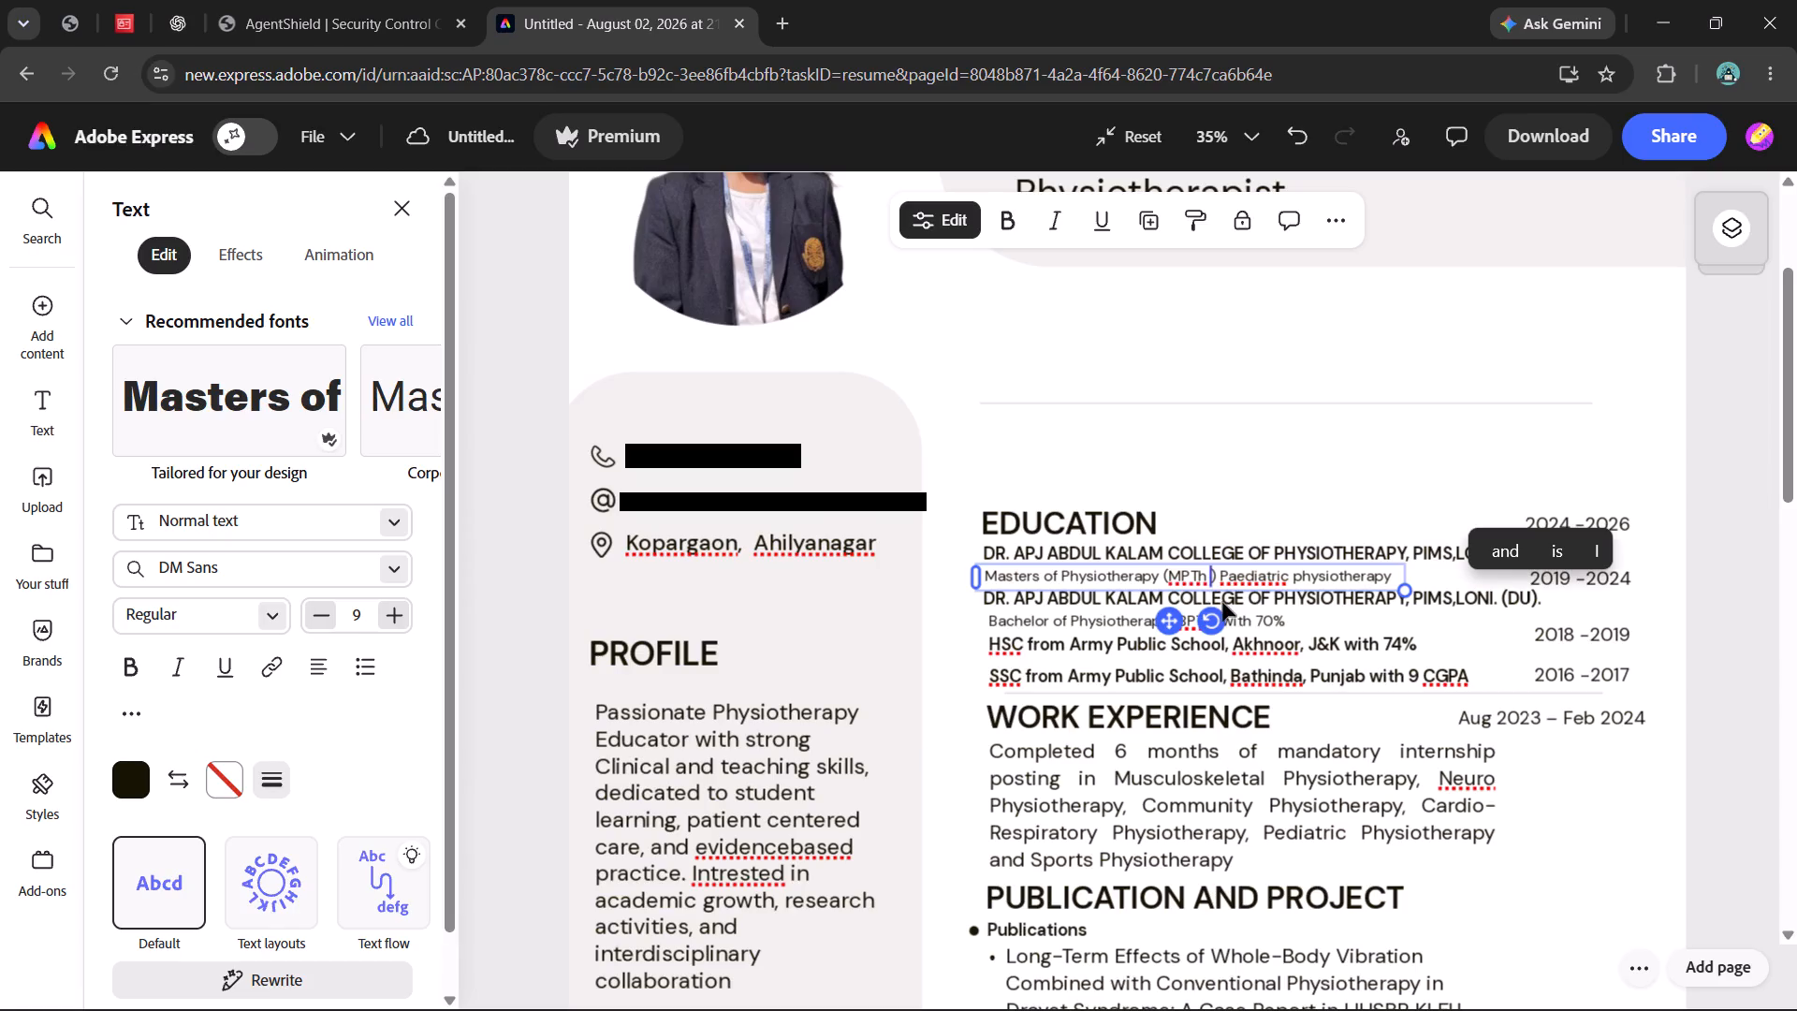
{"action": "key", "text": "ctrl+v"}
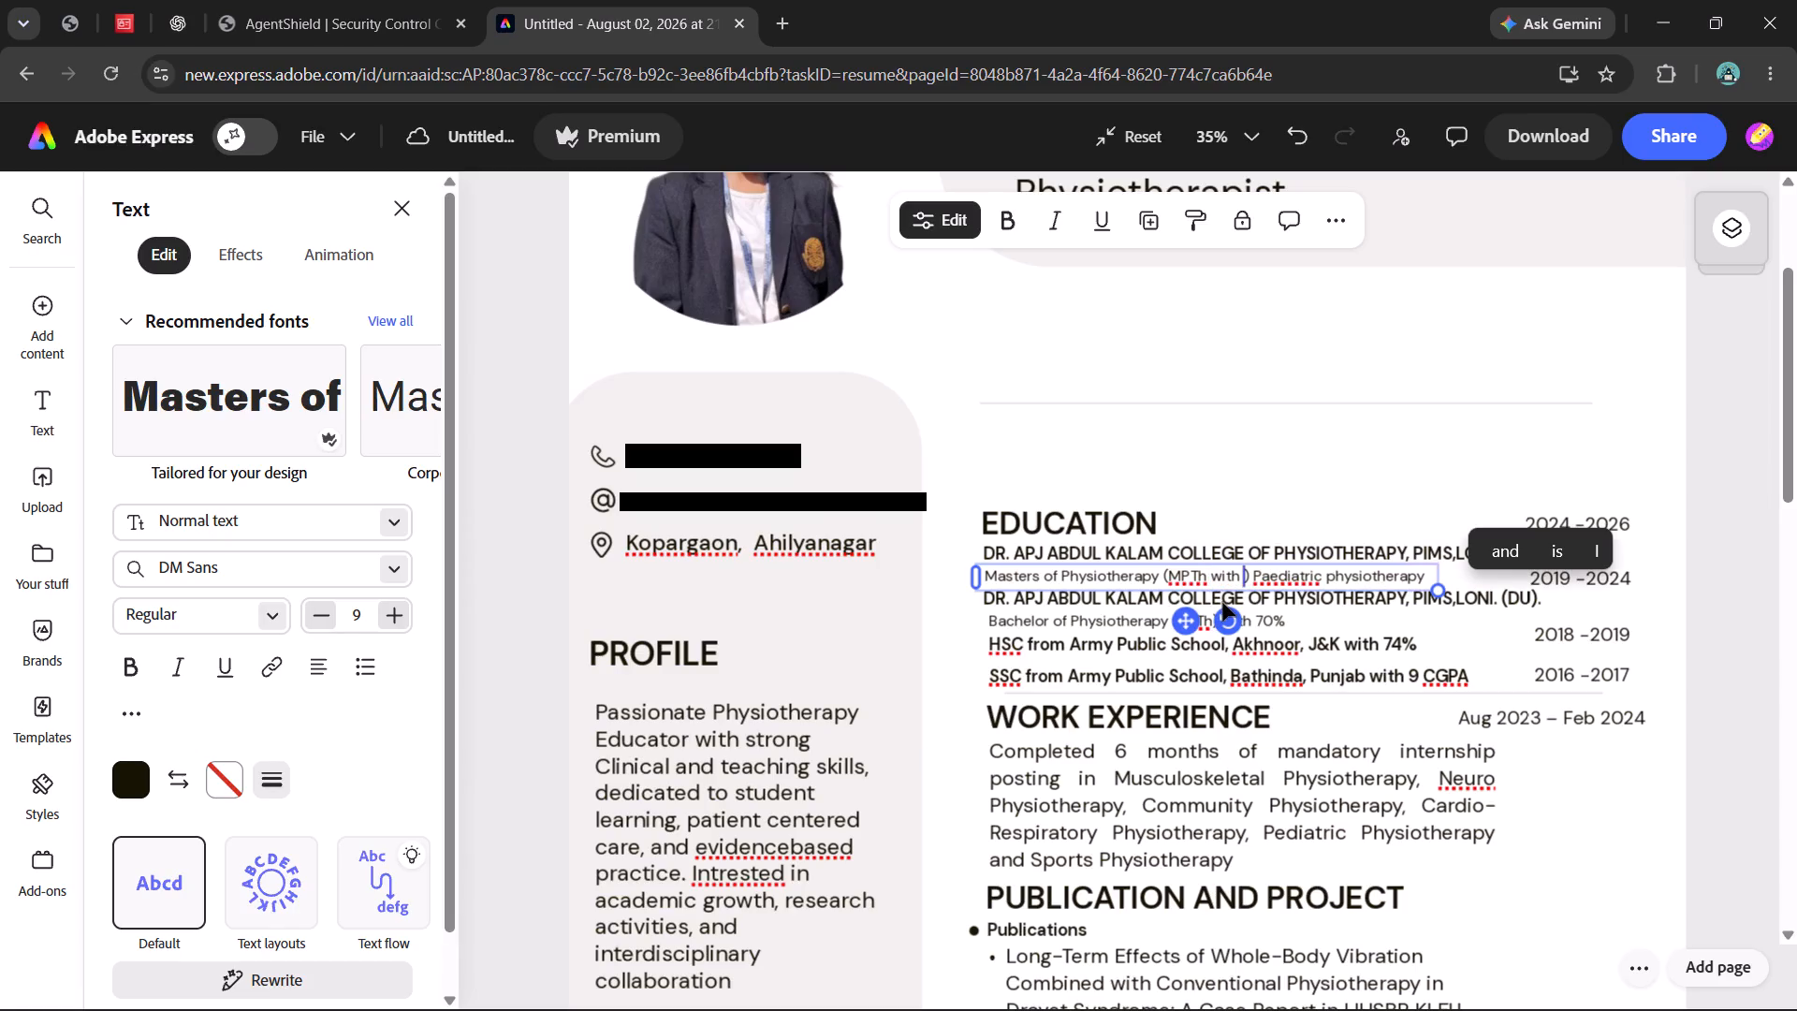
{"action": "type", "text": "61"}
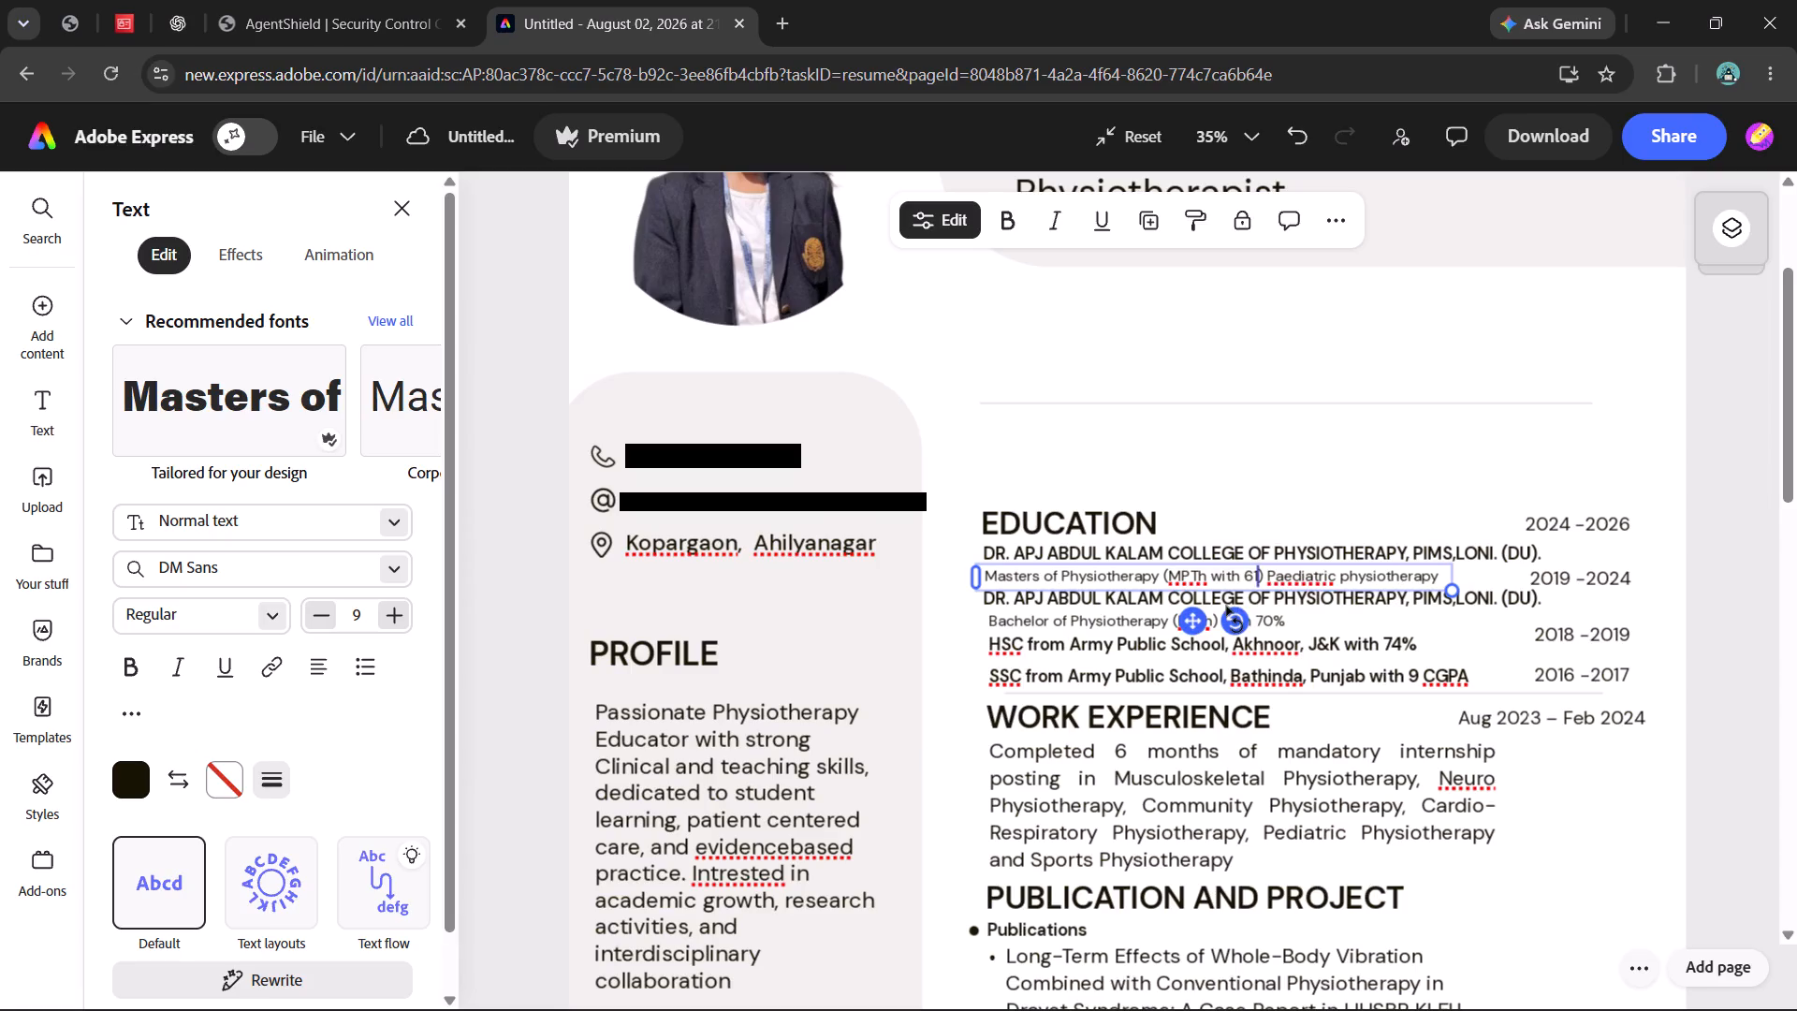
{"action": "key", "text": "shift+percent"}
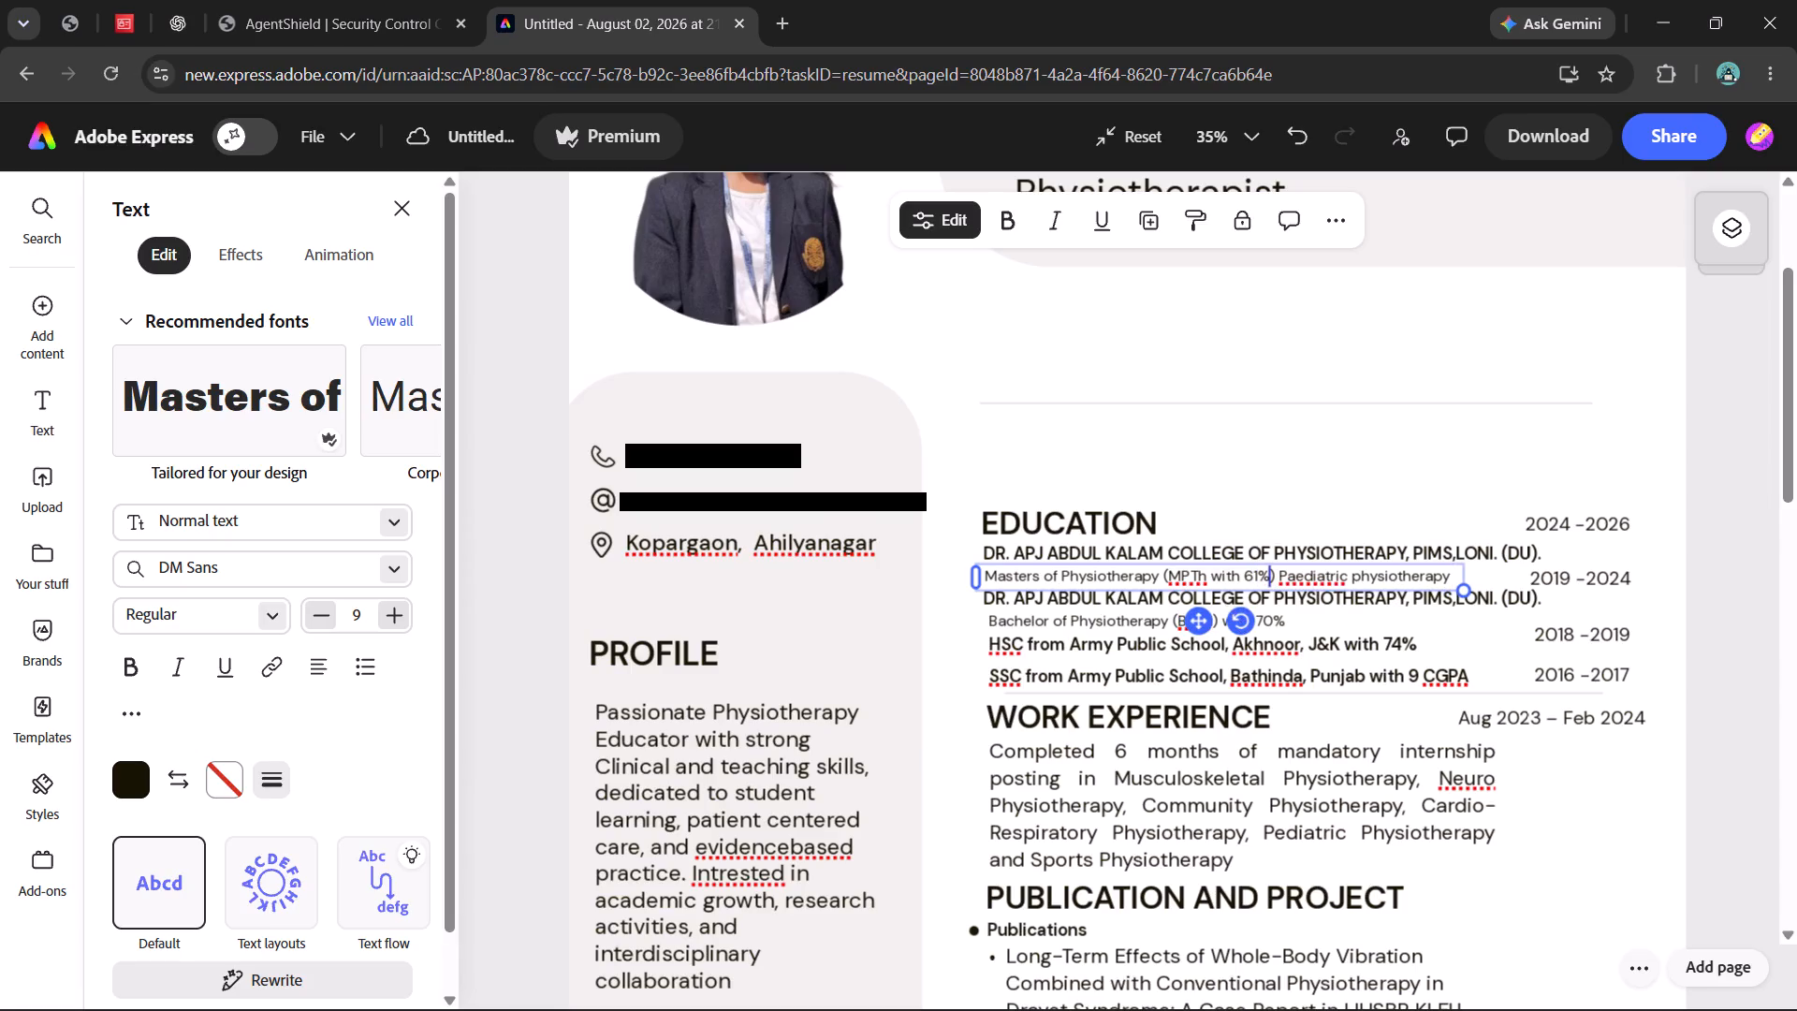
{"action": "left_click", "coordinate": [1386, 477]}
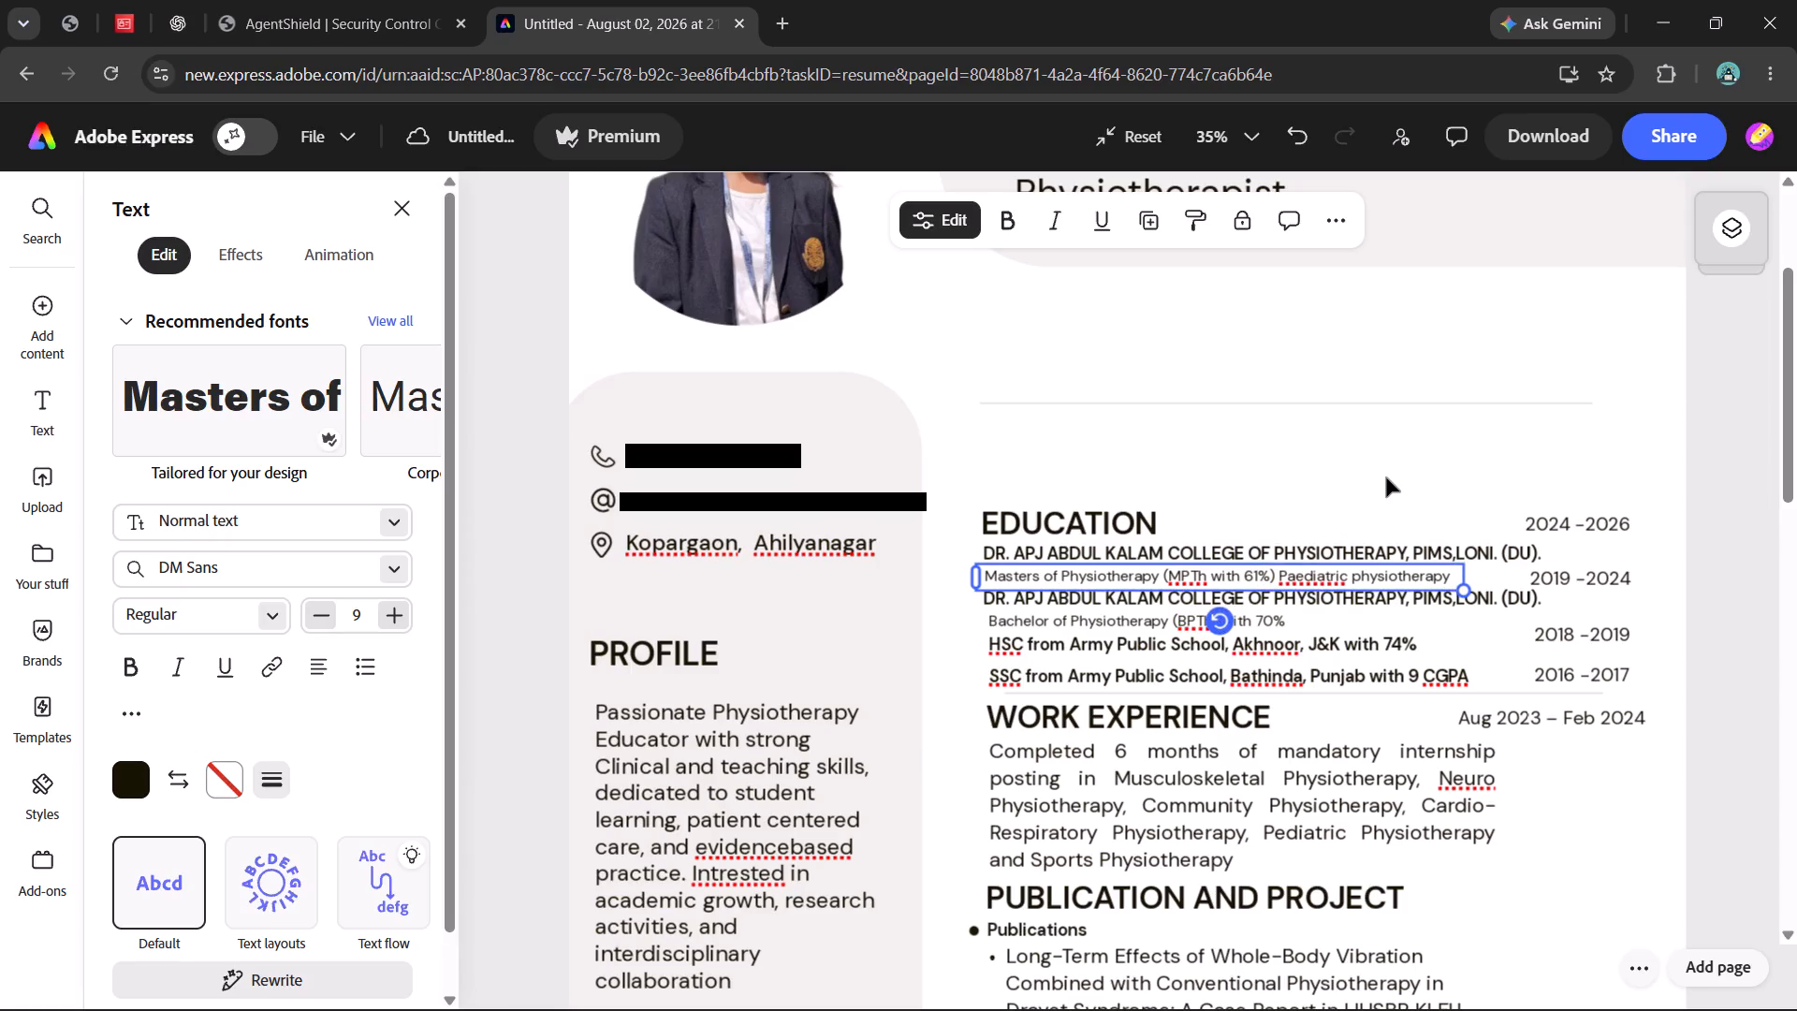
{"action": "left_click", "coordinate": [1403, 458]}
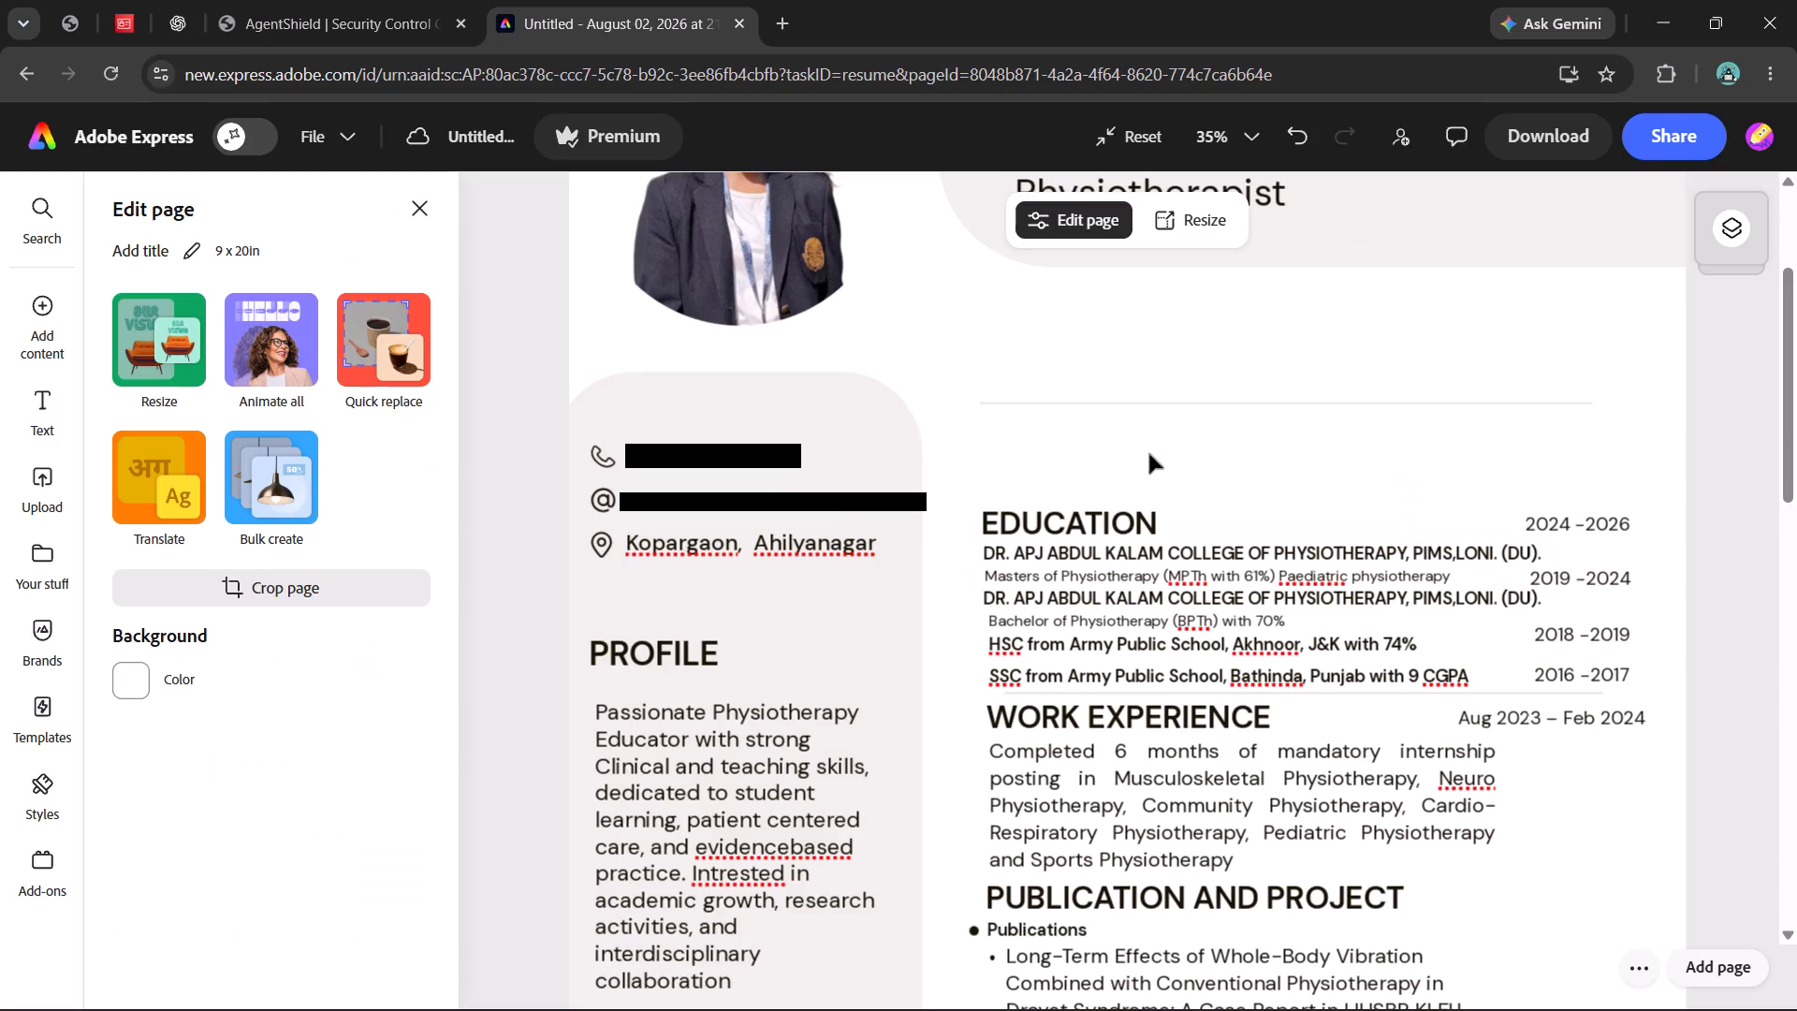
Add "Paediatric" before "Physiotherapist" in the job title below the name in the resume header.
{"action": "scroll", "coordinate": [1218, 466], "scroll_direction": "up", "scroll_amount": 1}
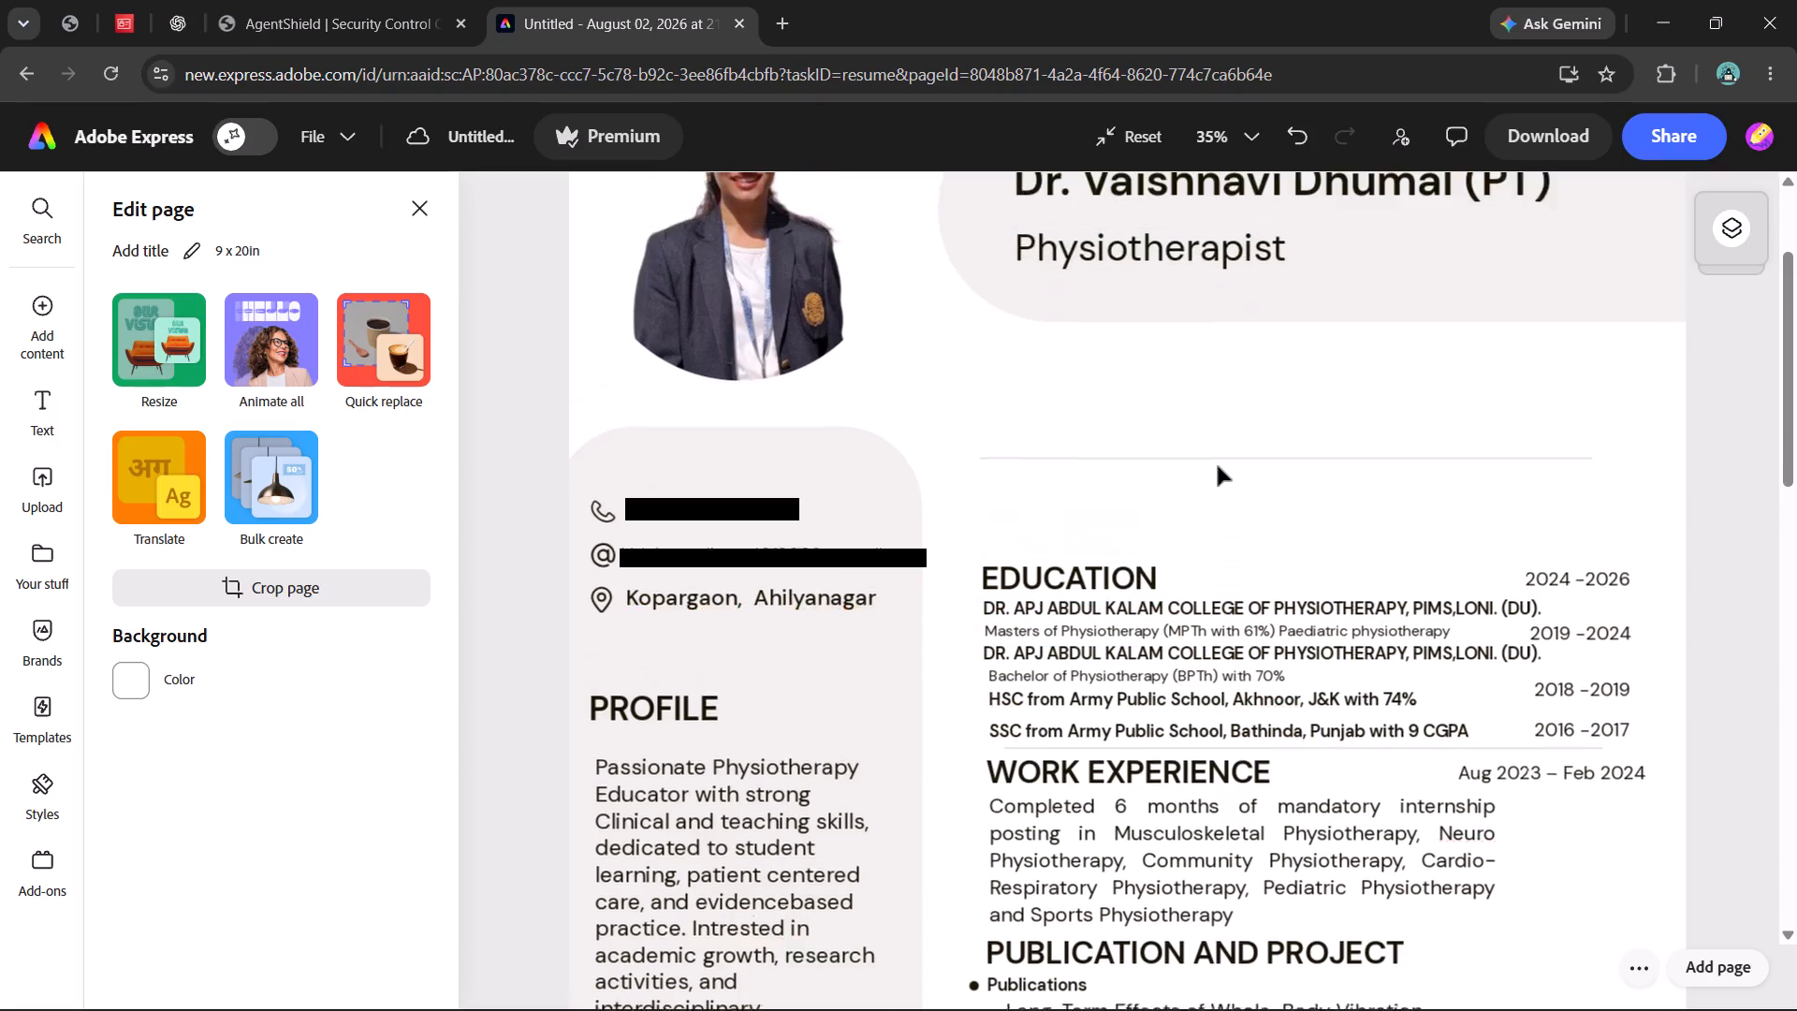
{"action": "scroll", "coordinate": [1218, 466], "scroll_direction": "up", "scroll_amount": 1}
{"action": "left_click", "coordinate": [1285, 364]}
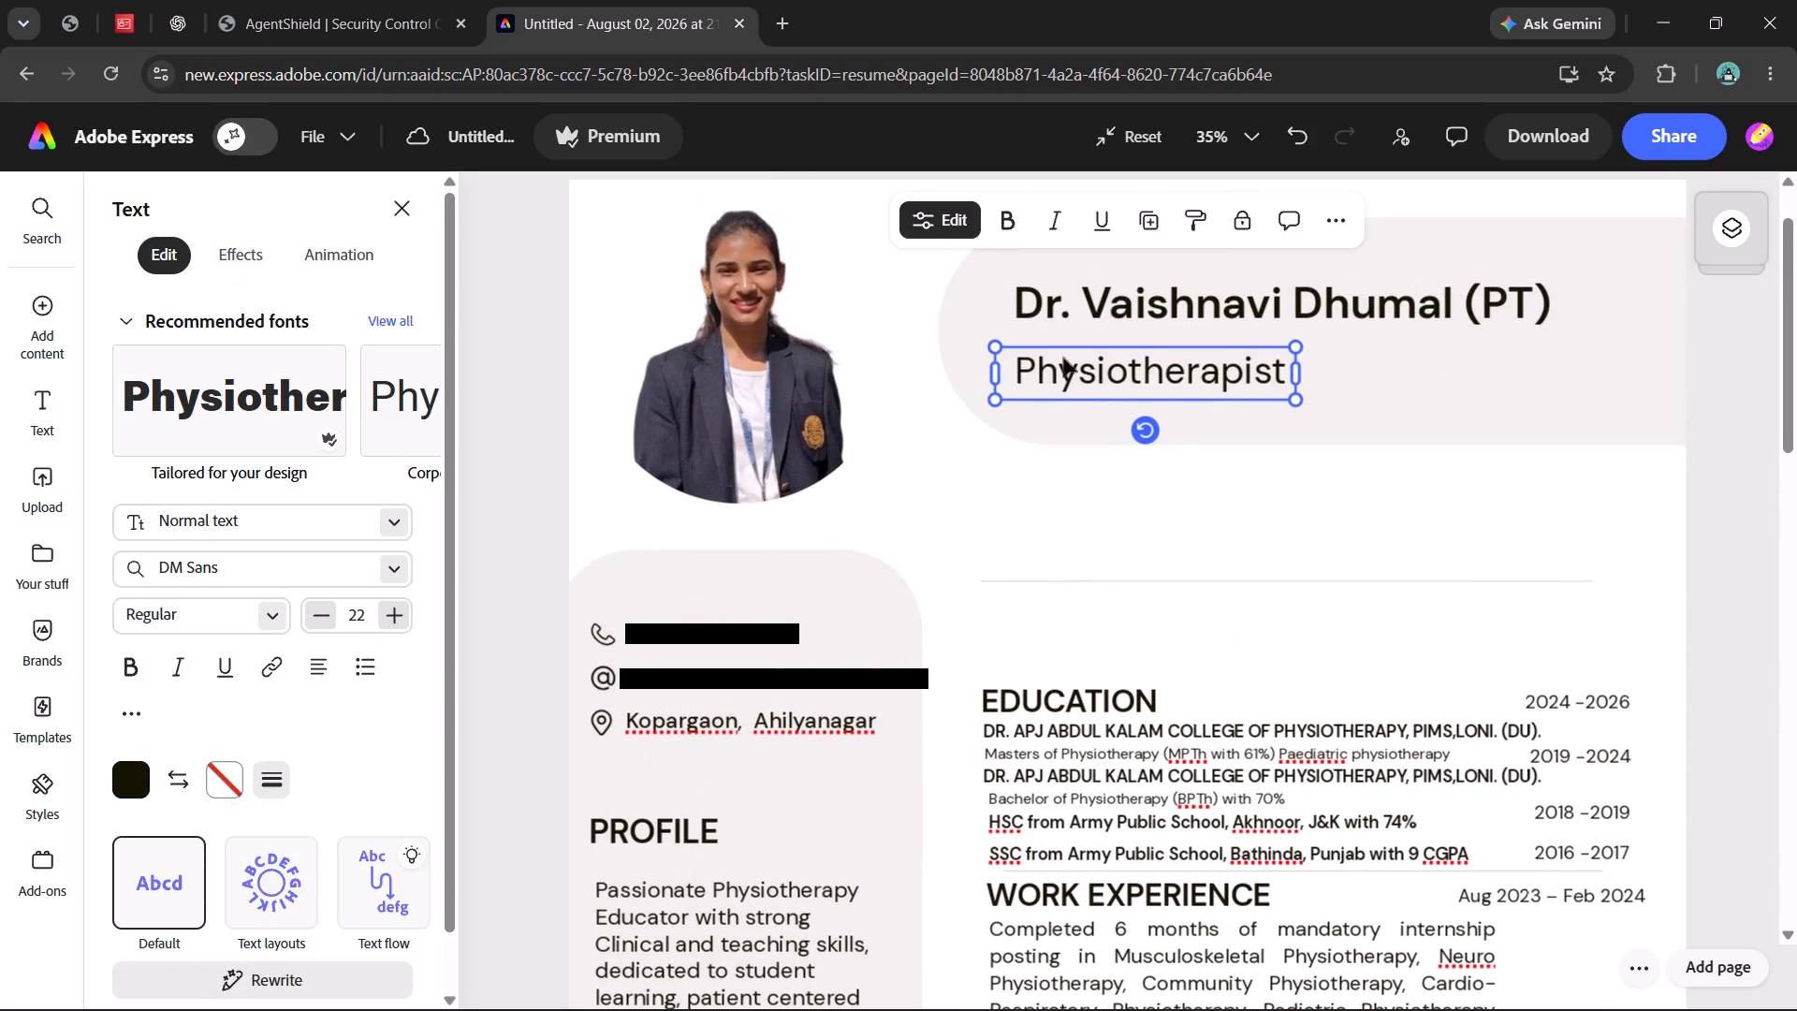
{"action": "left_click", "coordinate": [1132, 368]}
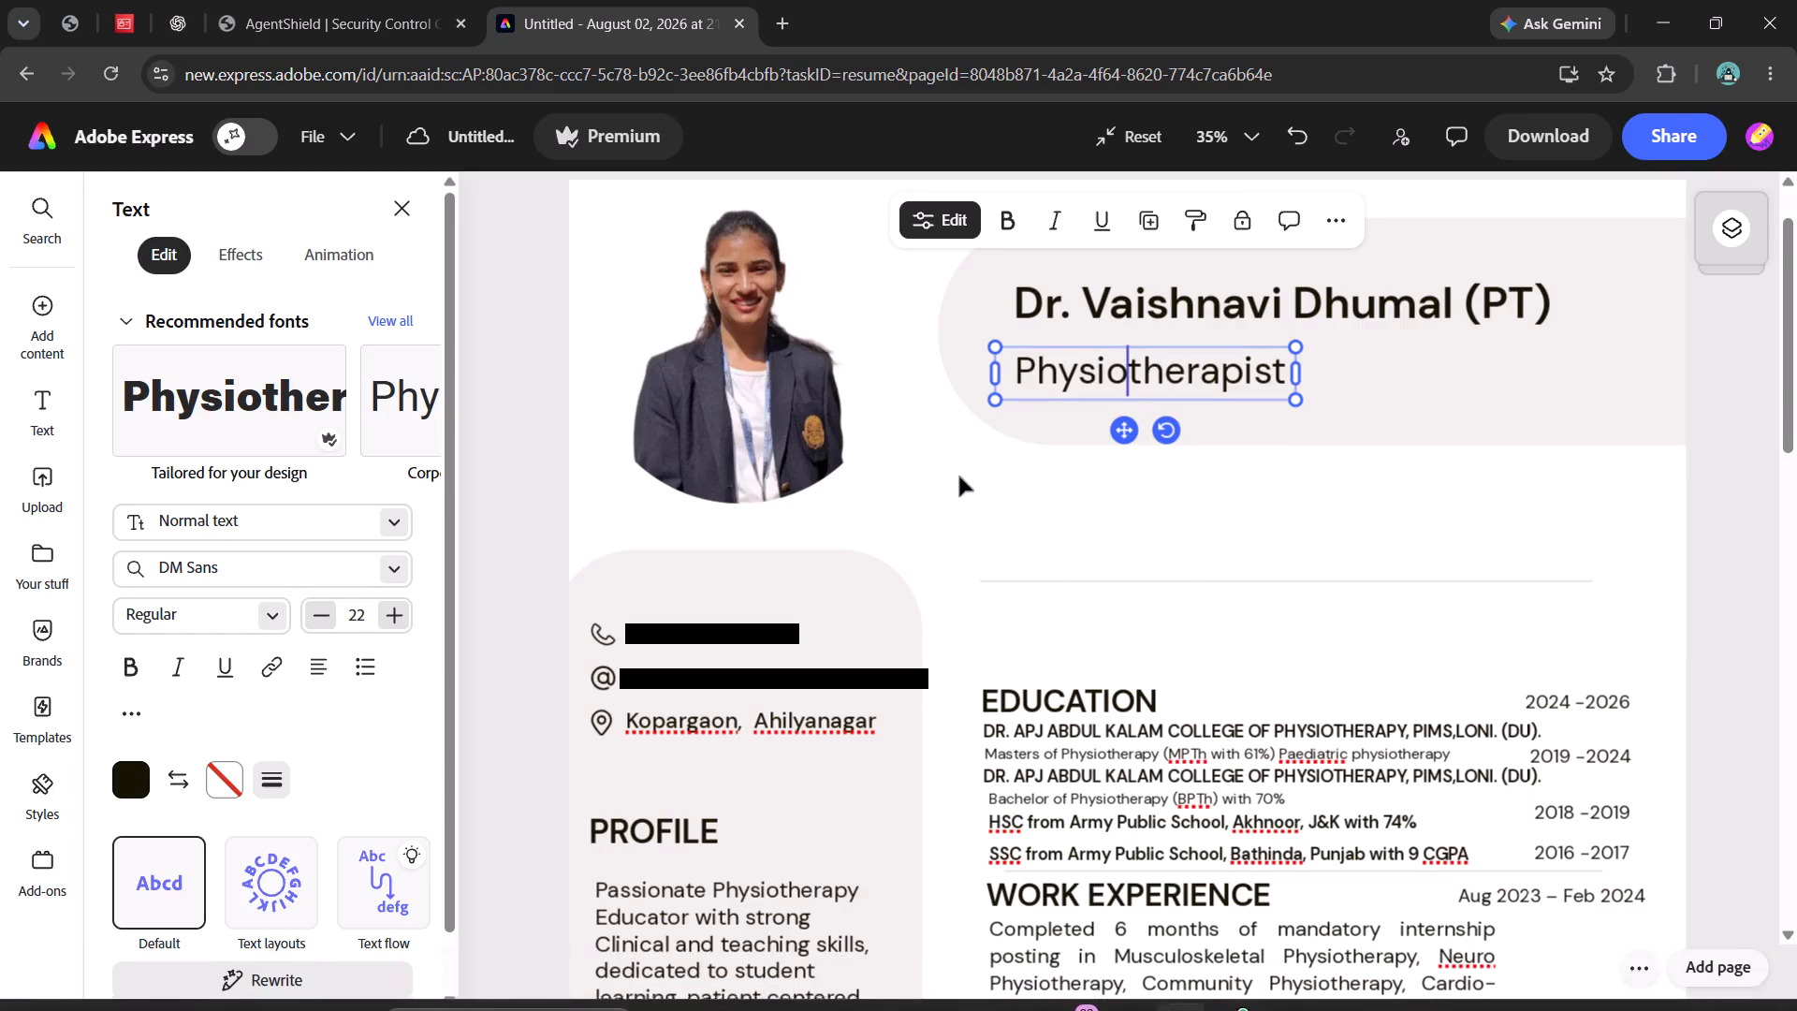
{"action": "left_click", "coordinate": [1031, 375]}
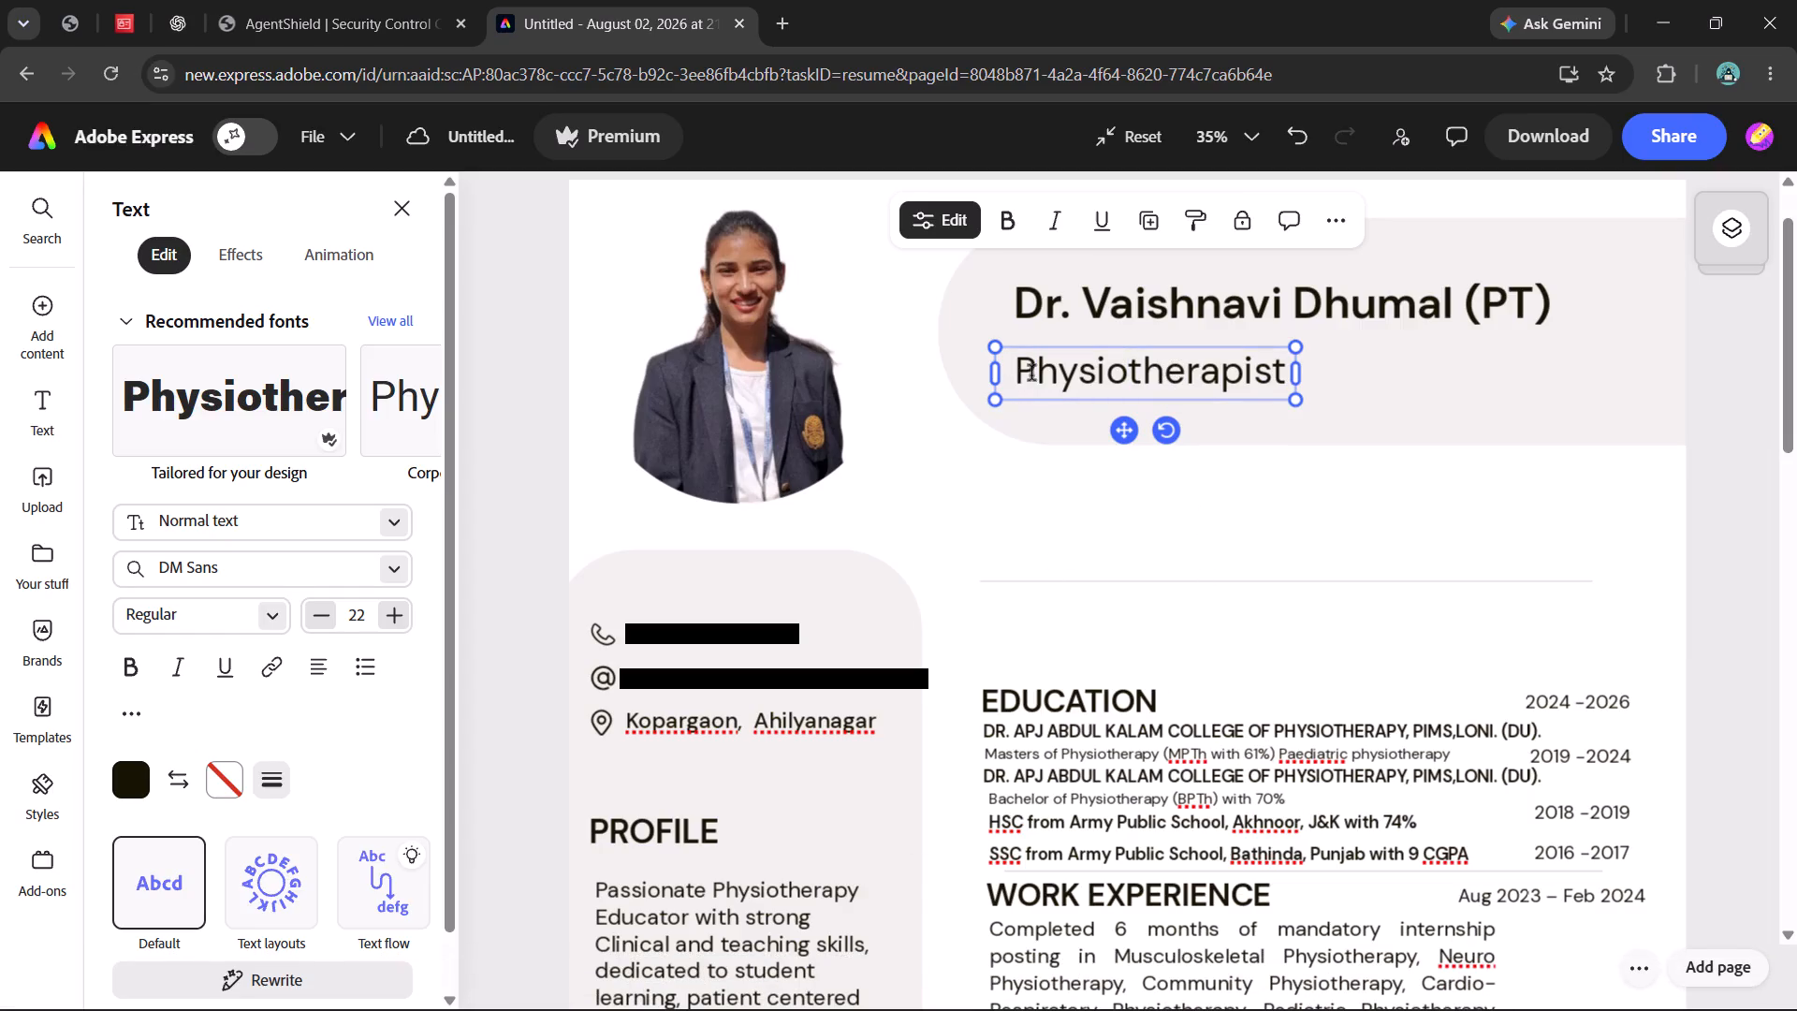
{"action": "key", "text": "Left"}
{"action": "type", "text": "pa"}
{"action": "key", "text": "BackSpace"}
{"action": "key", "text": "BackSpace"}
{"action": "key", "text": "p"}
{"action": "key", "text": "a"}
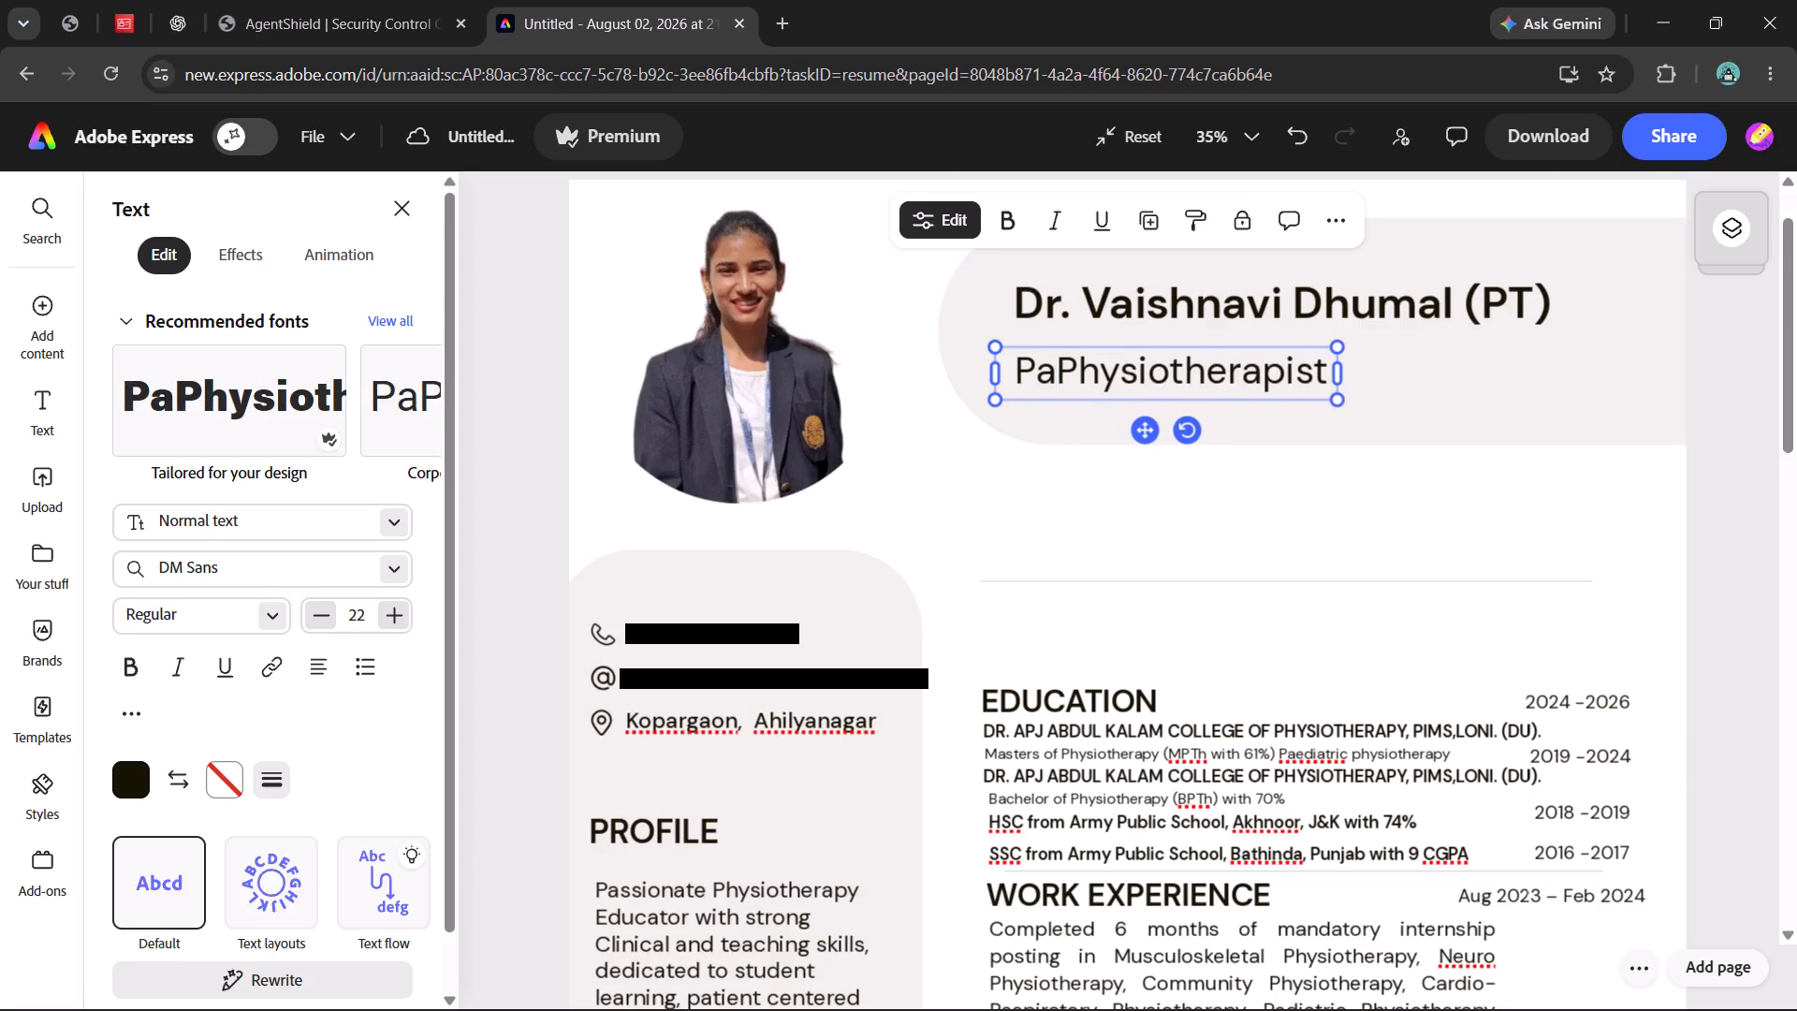
{"action": "key", "text": "e"}
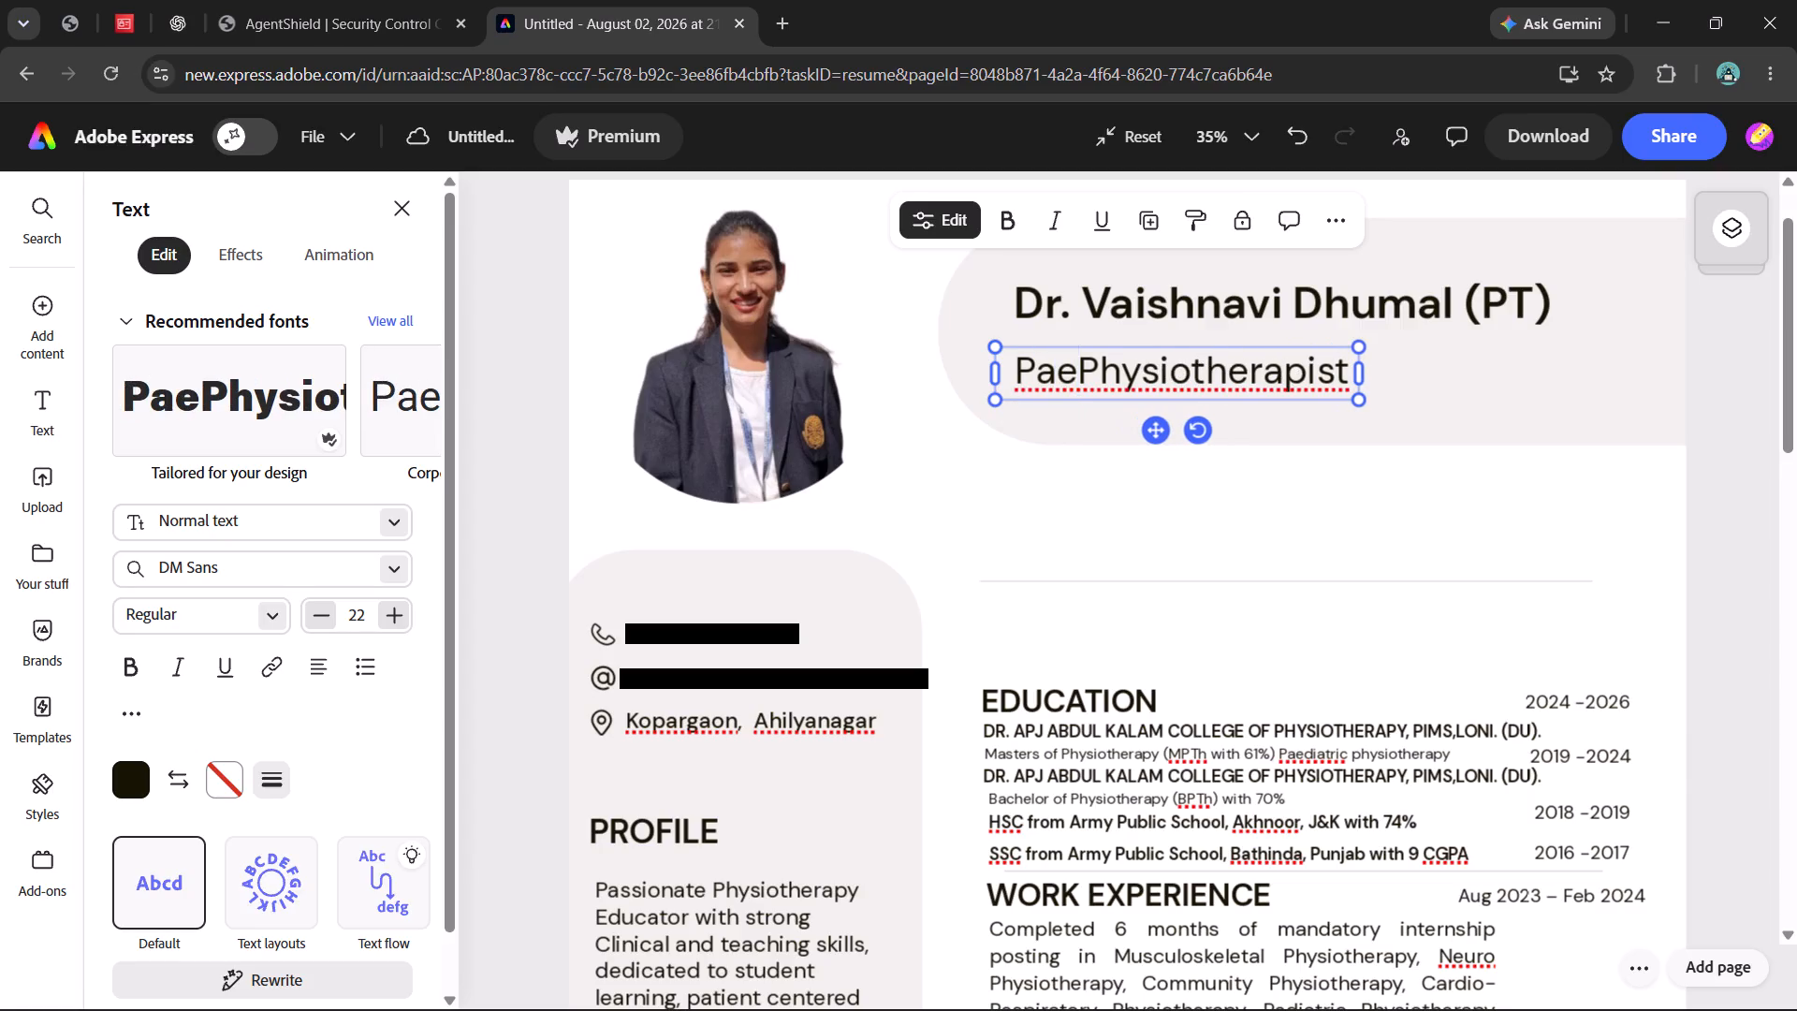
{"action": "type", "text": "dia"}
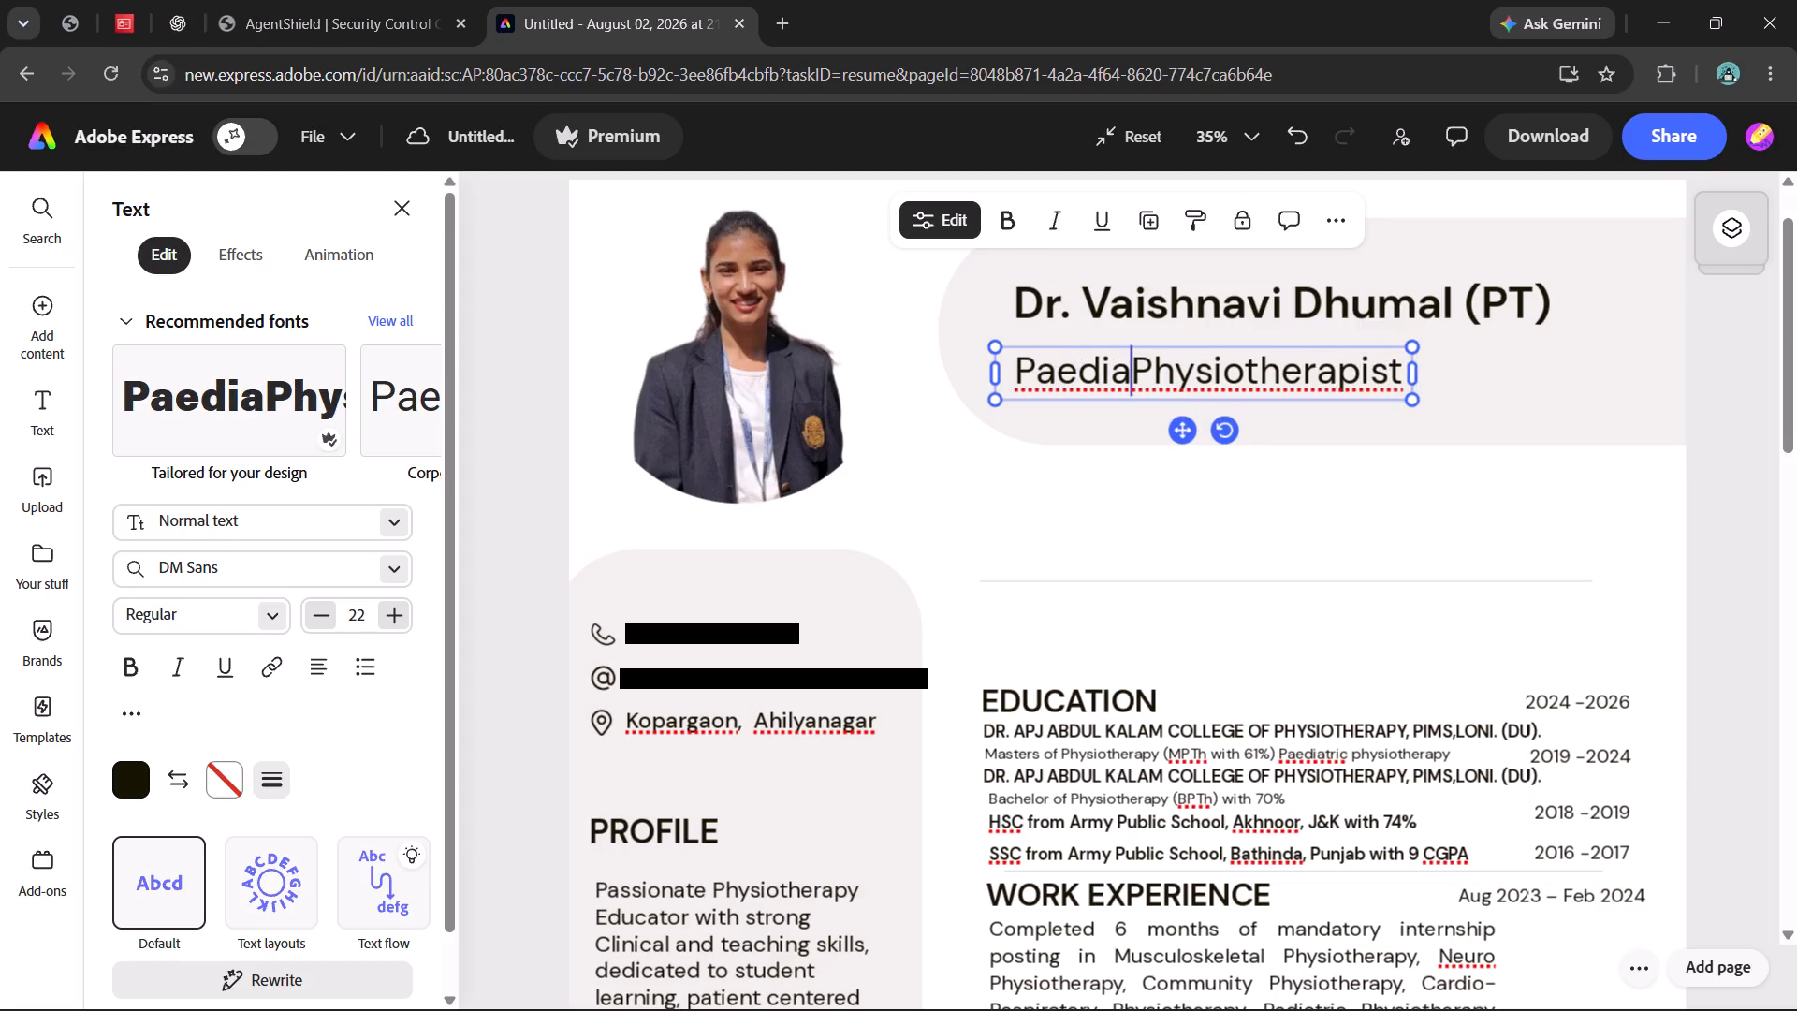
{"action": "type", "text": "tr"}
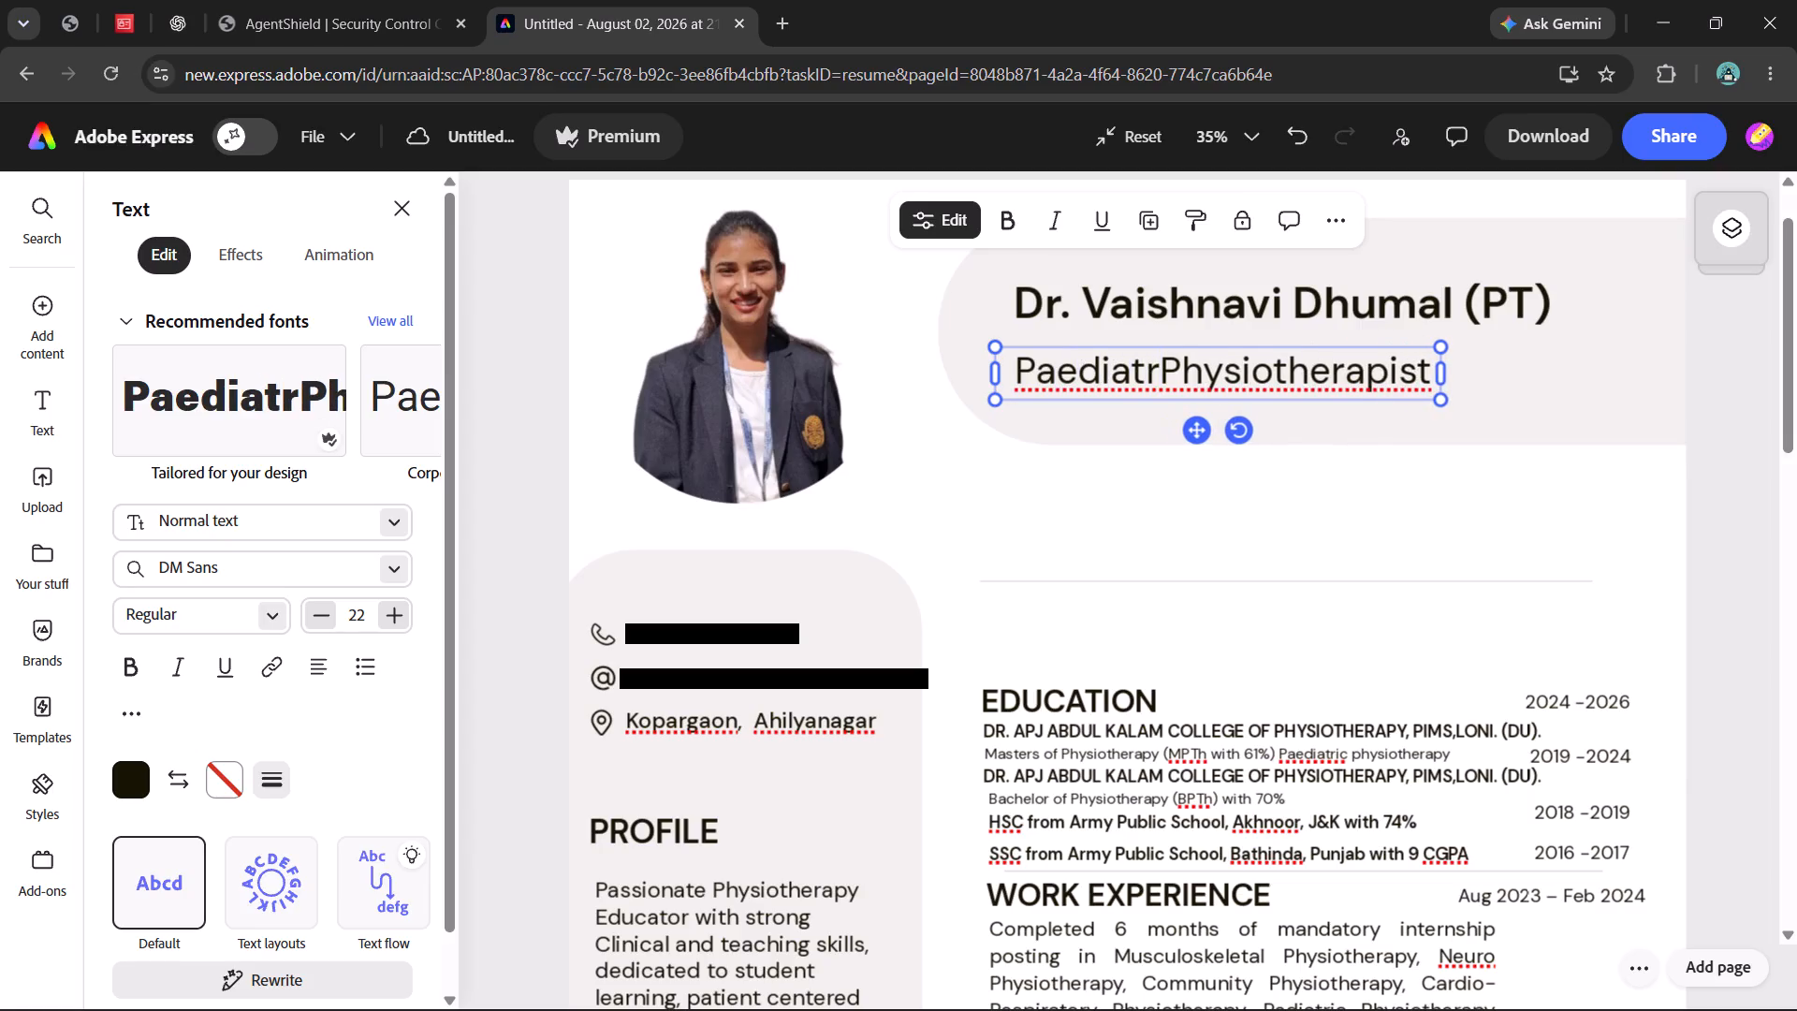
{"action": "type", "text": "ic"}
{"action": "key", "text": "space"}
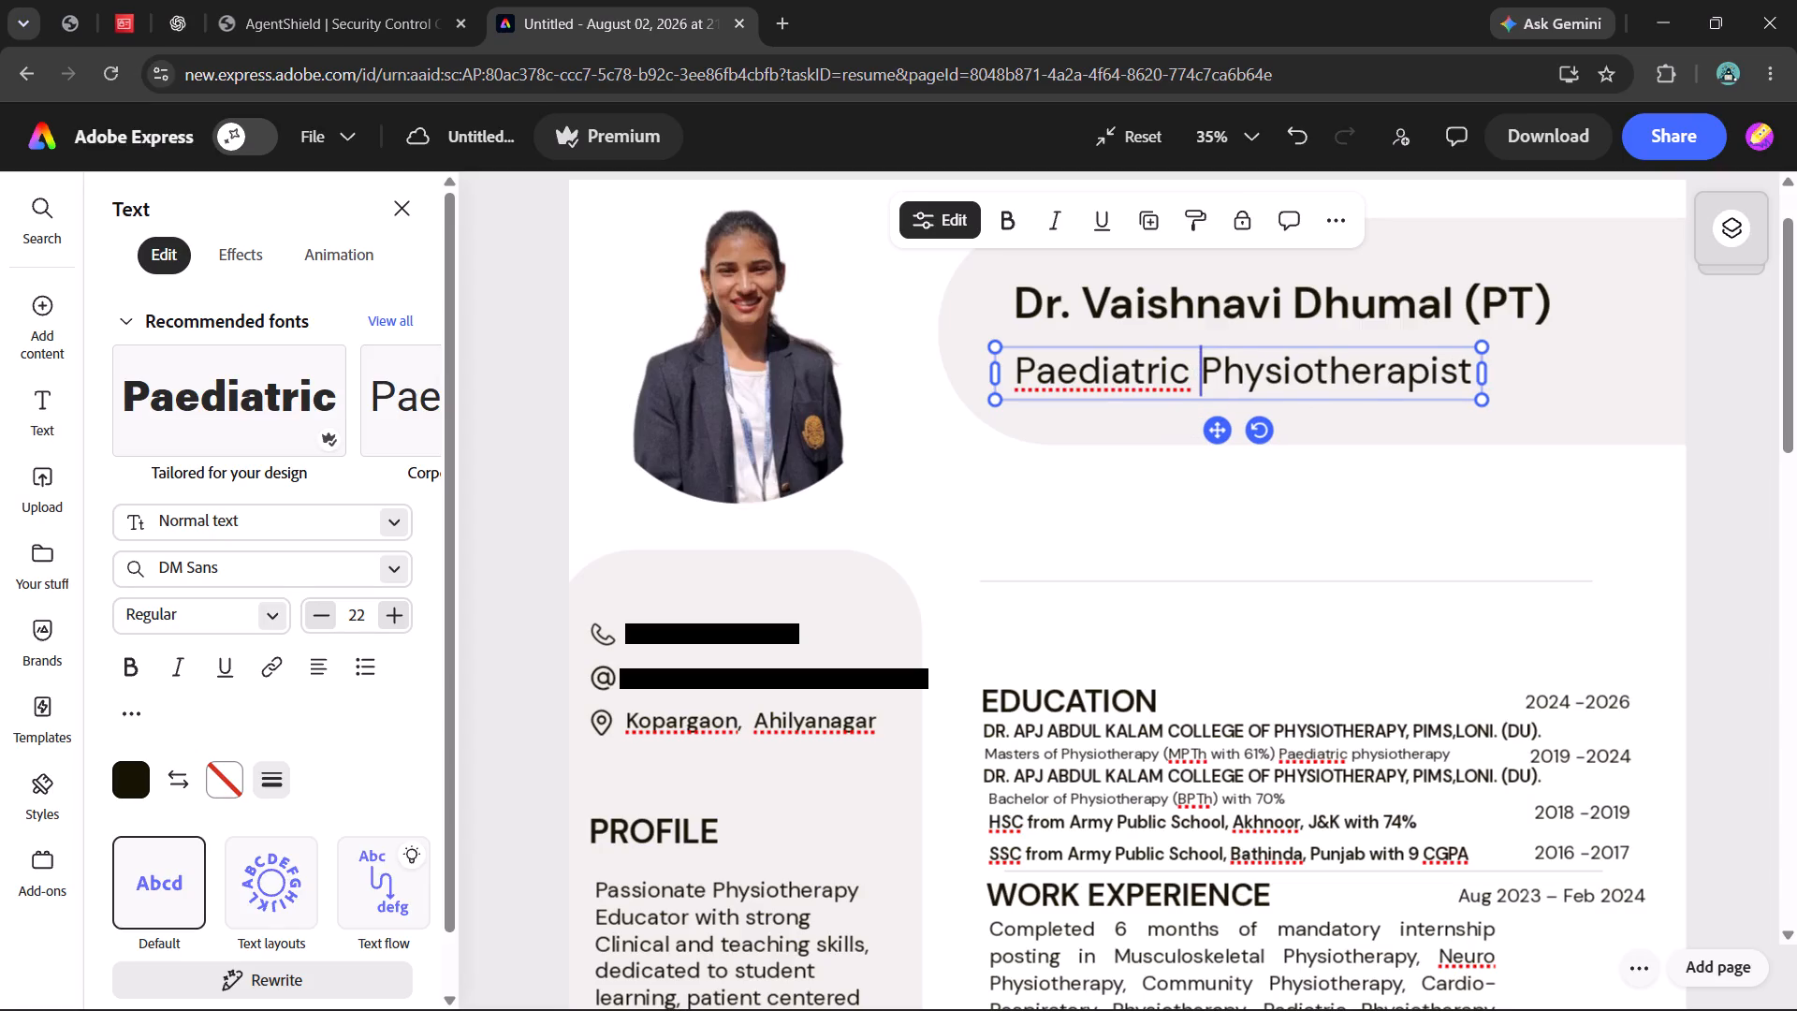
{"action": "left_click", "coordinate": [1429, 545]}
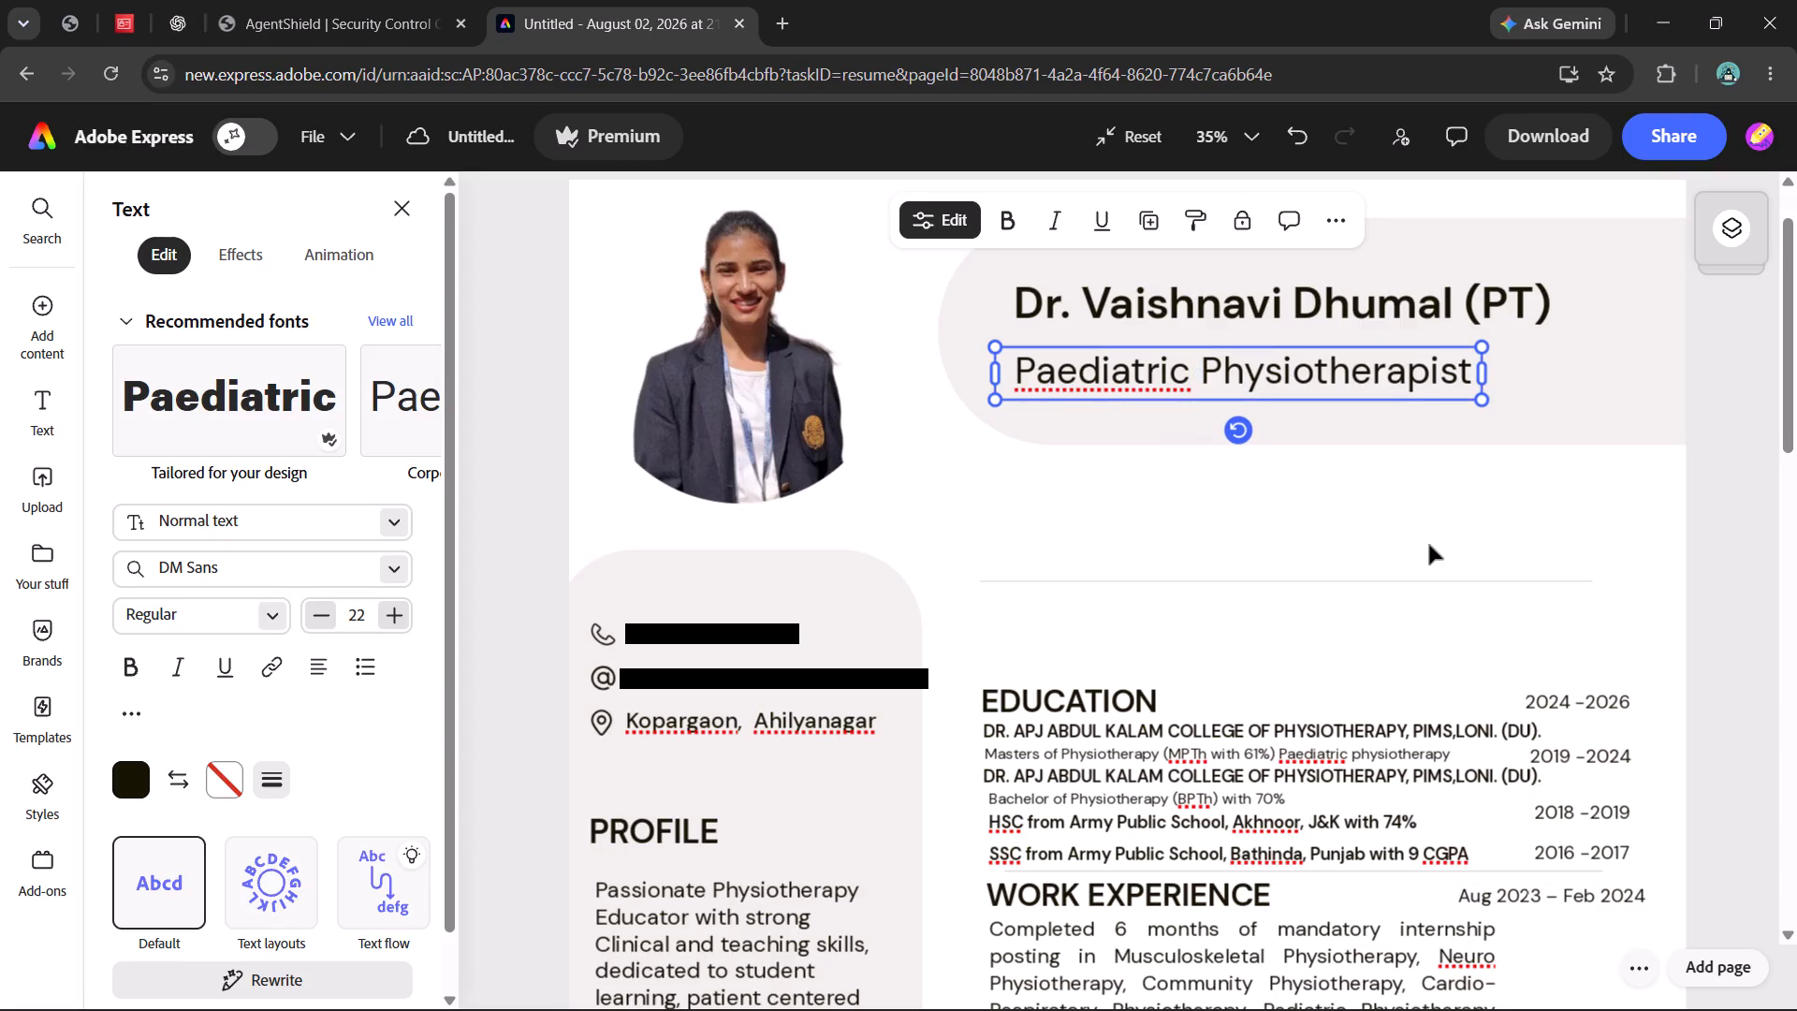
{"action": "left_click", "coordinate": [931, 493]}
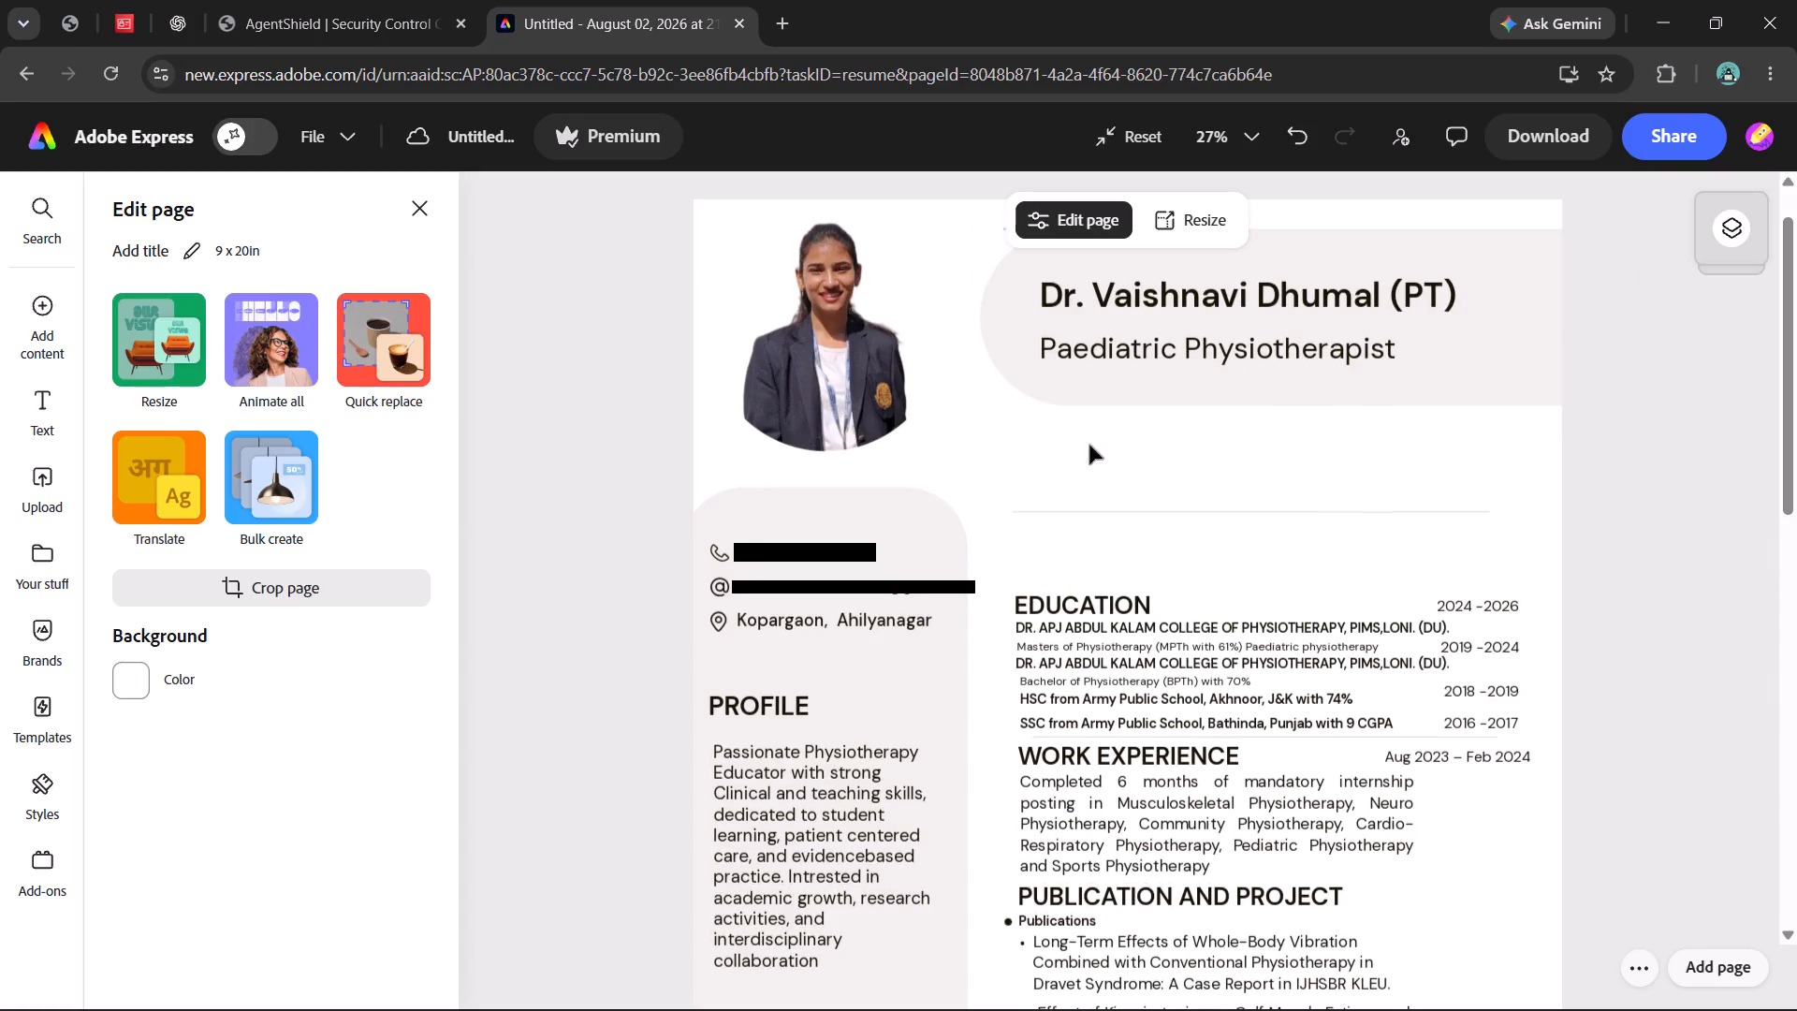
Open the download options for the resume.
{"action": "left_click", "coordinate": [1555, 140]}
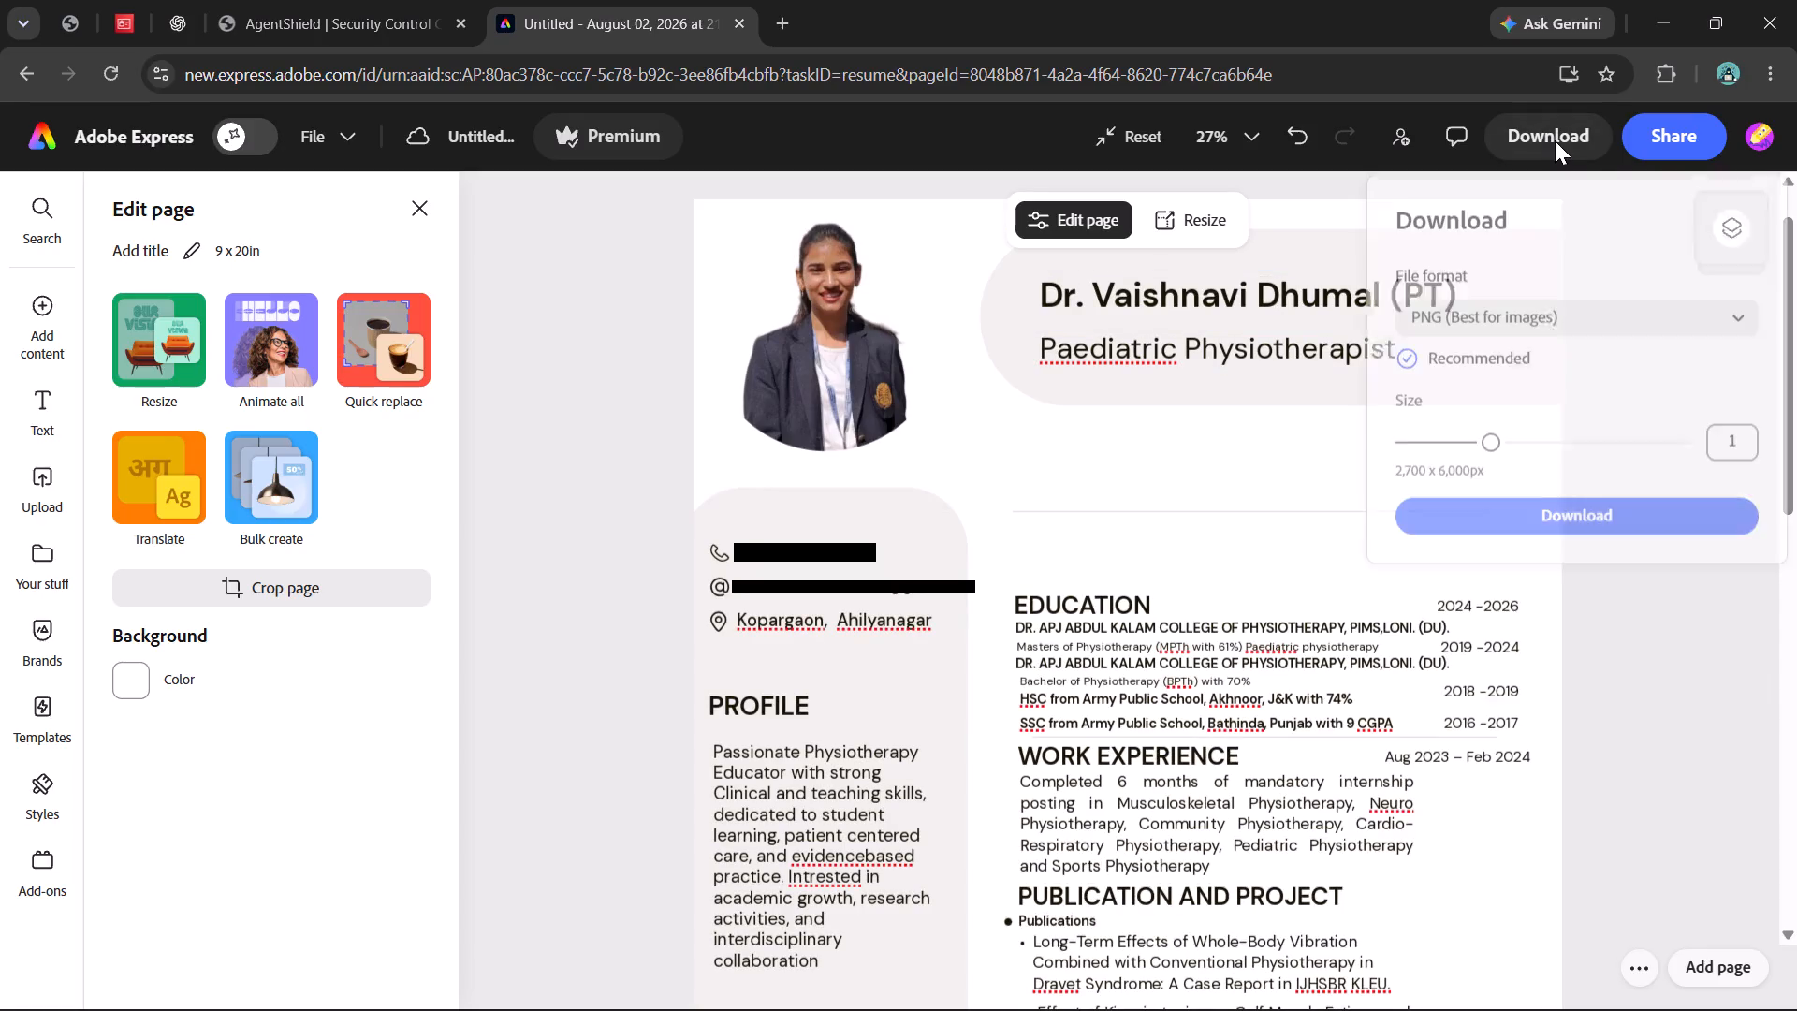
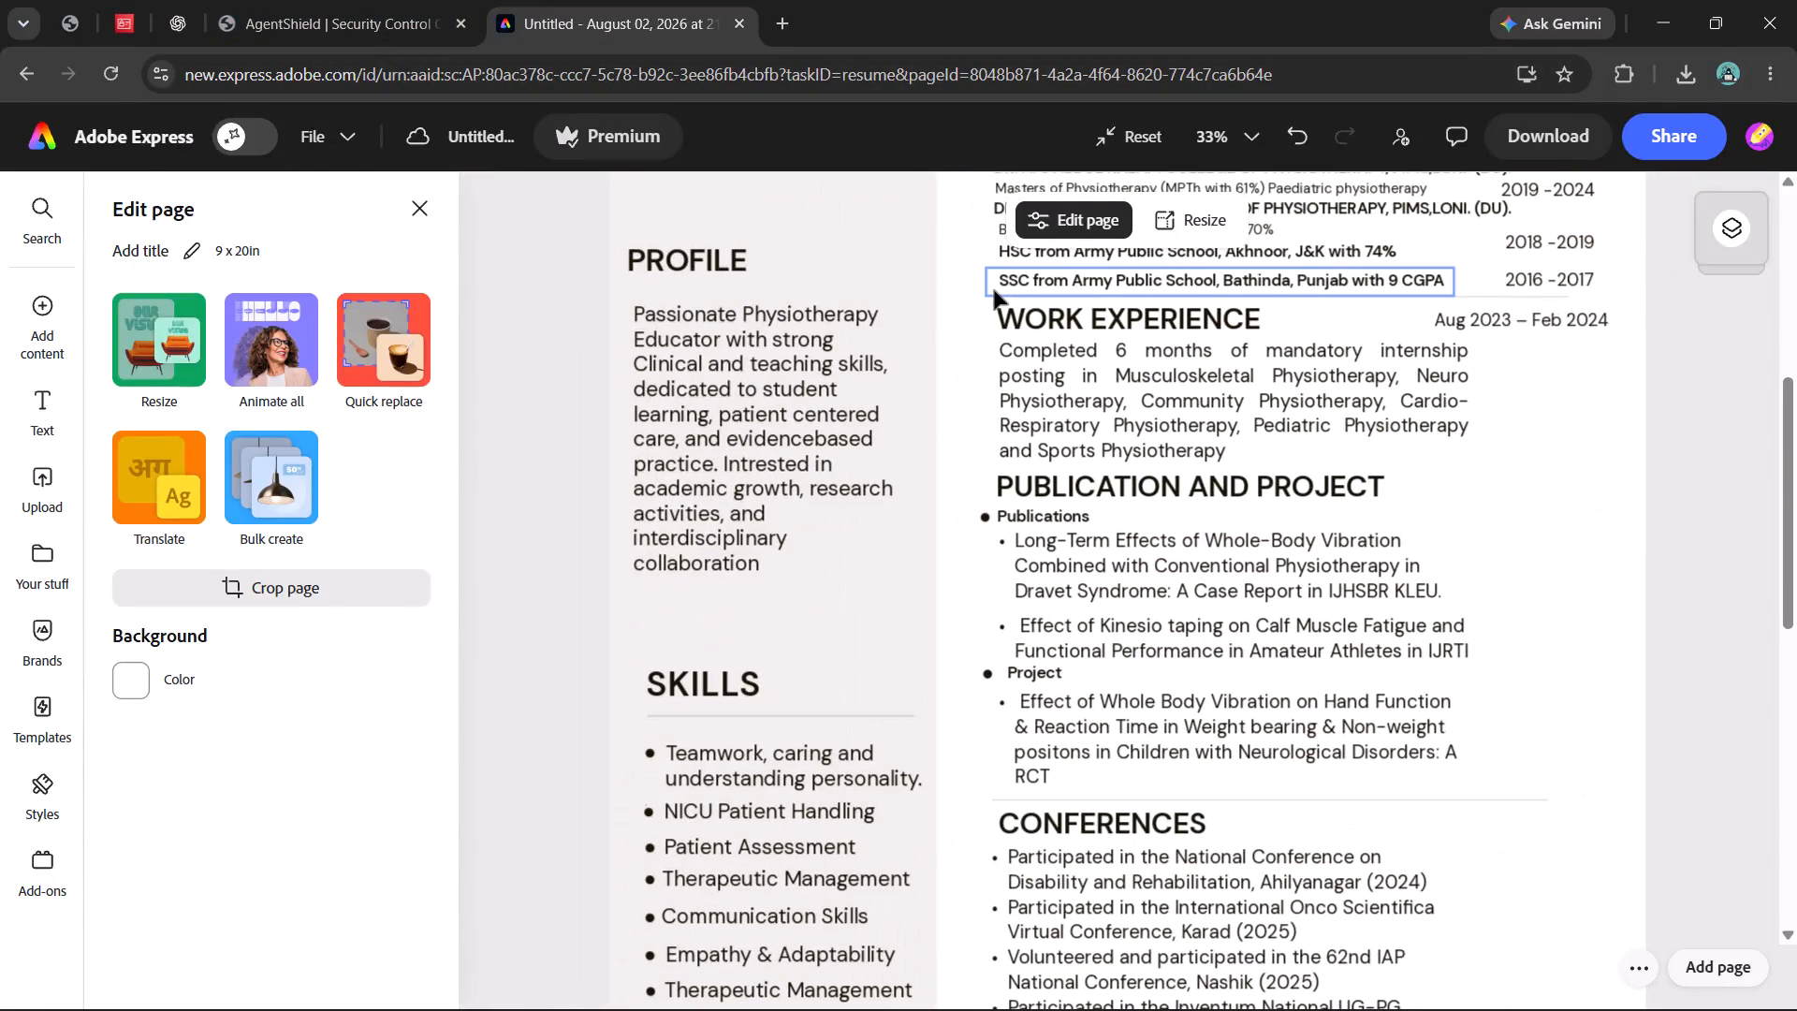
Review the edited resume from the header and Education section down through the Workshop list at the end of the page.
{"action": "scroll", "coordinate": [994, 290], "scroll_direction": "up", "scroll_amount": 1}
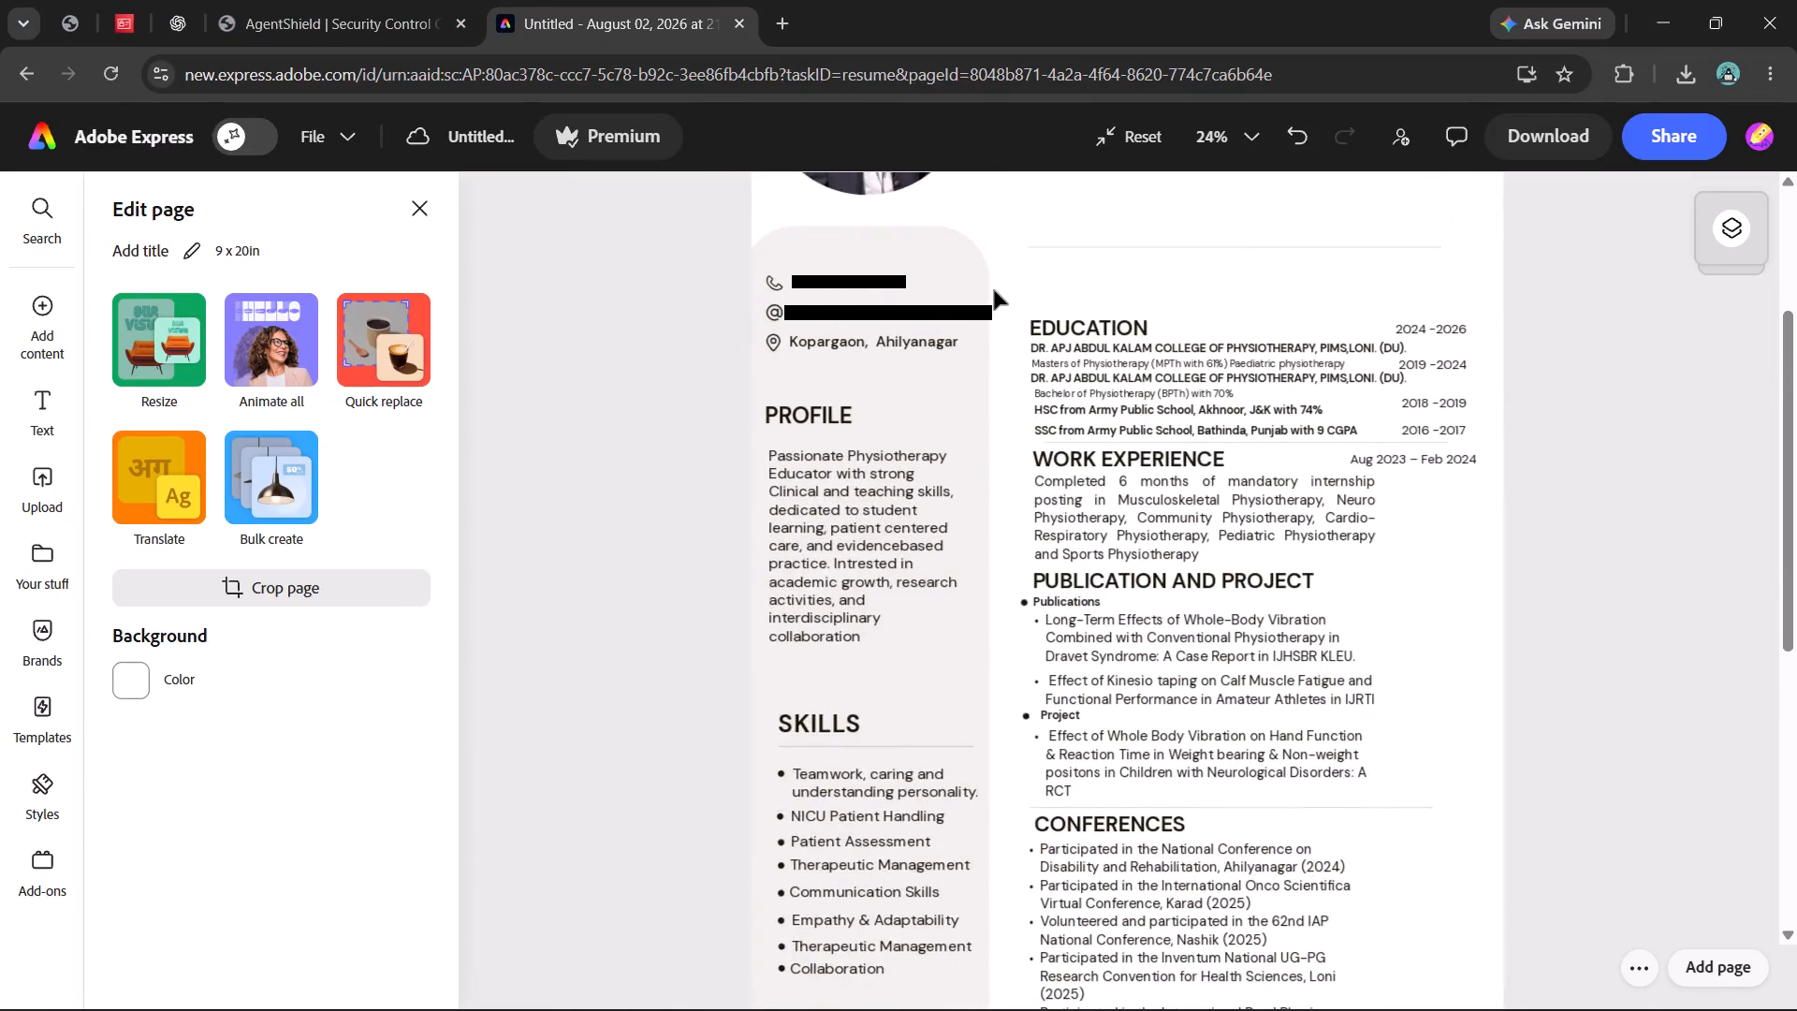
{"action": "scroll", "coordinate": [994, 290], "scroll_direction": "up", "scroll_amount": 3}
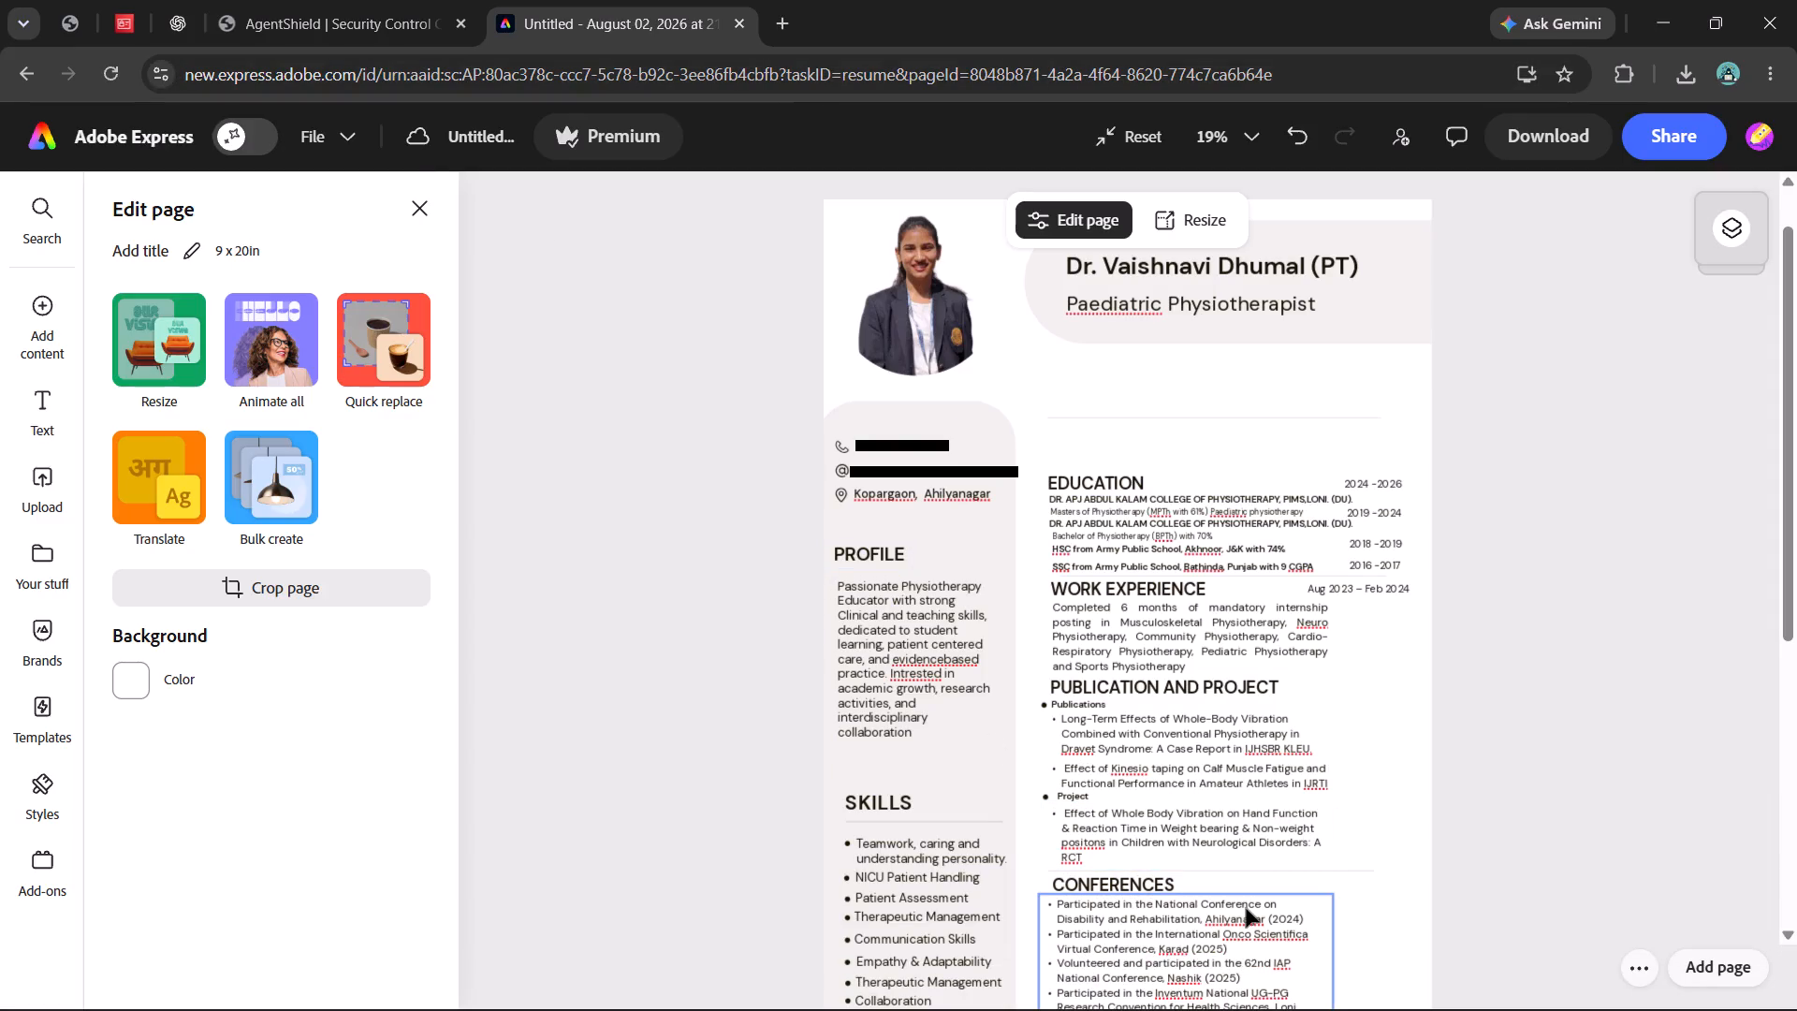
{"action": "scroll", "coordinate": [1246, 908], "scroll_direction": "down", "scroll_amount": 2}
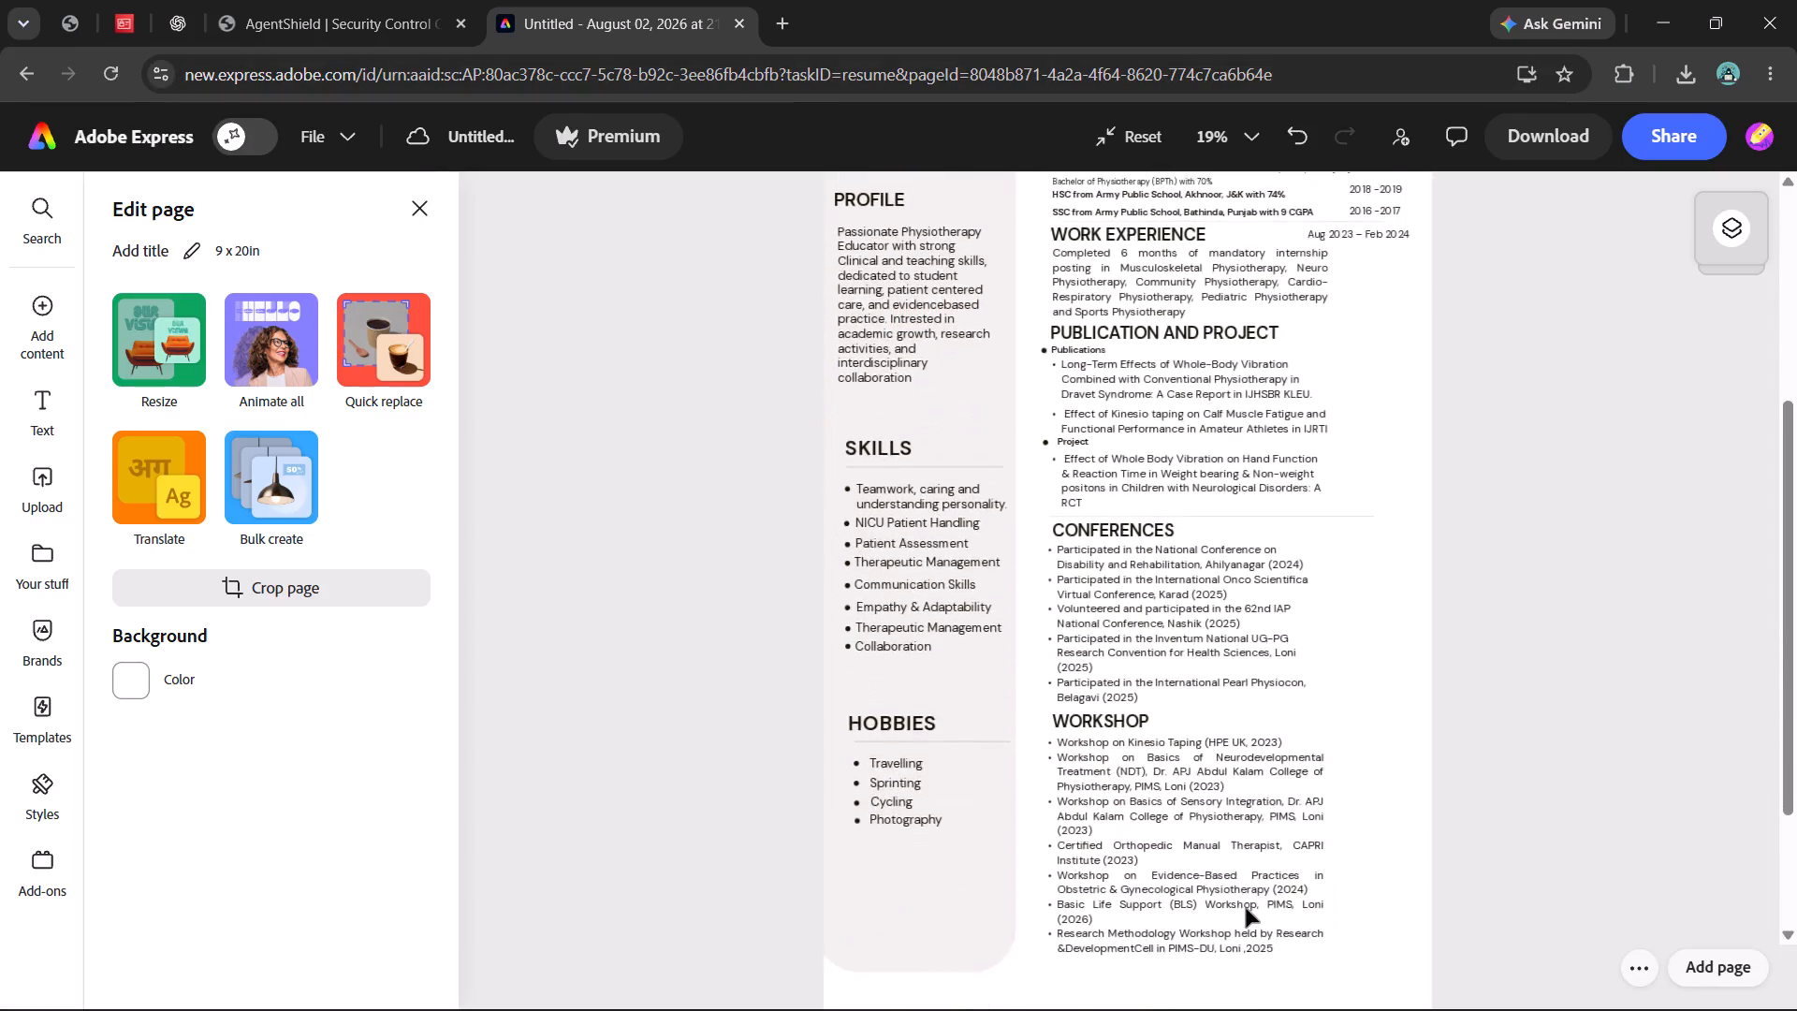
{"action": "scroll", "coordinate": [1246, 908], "scroll_direction": "down", "scroll_amount": 3}
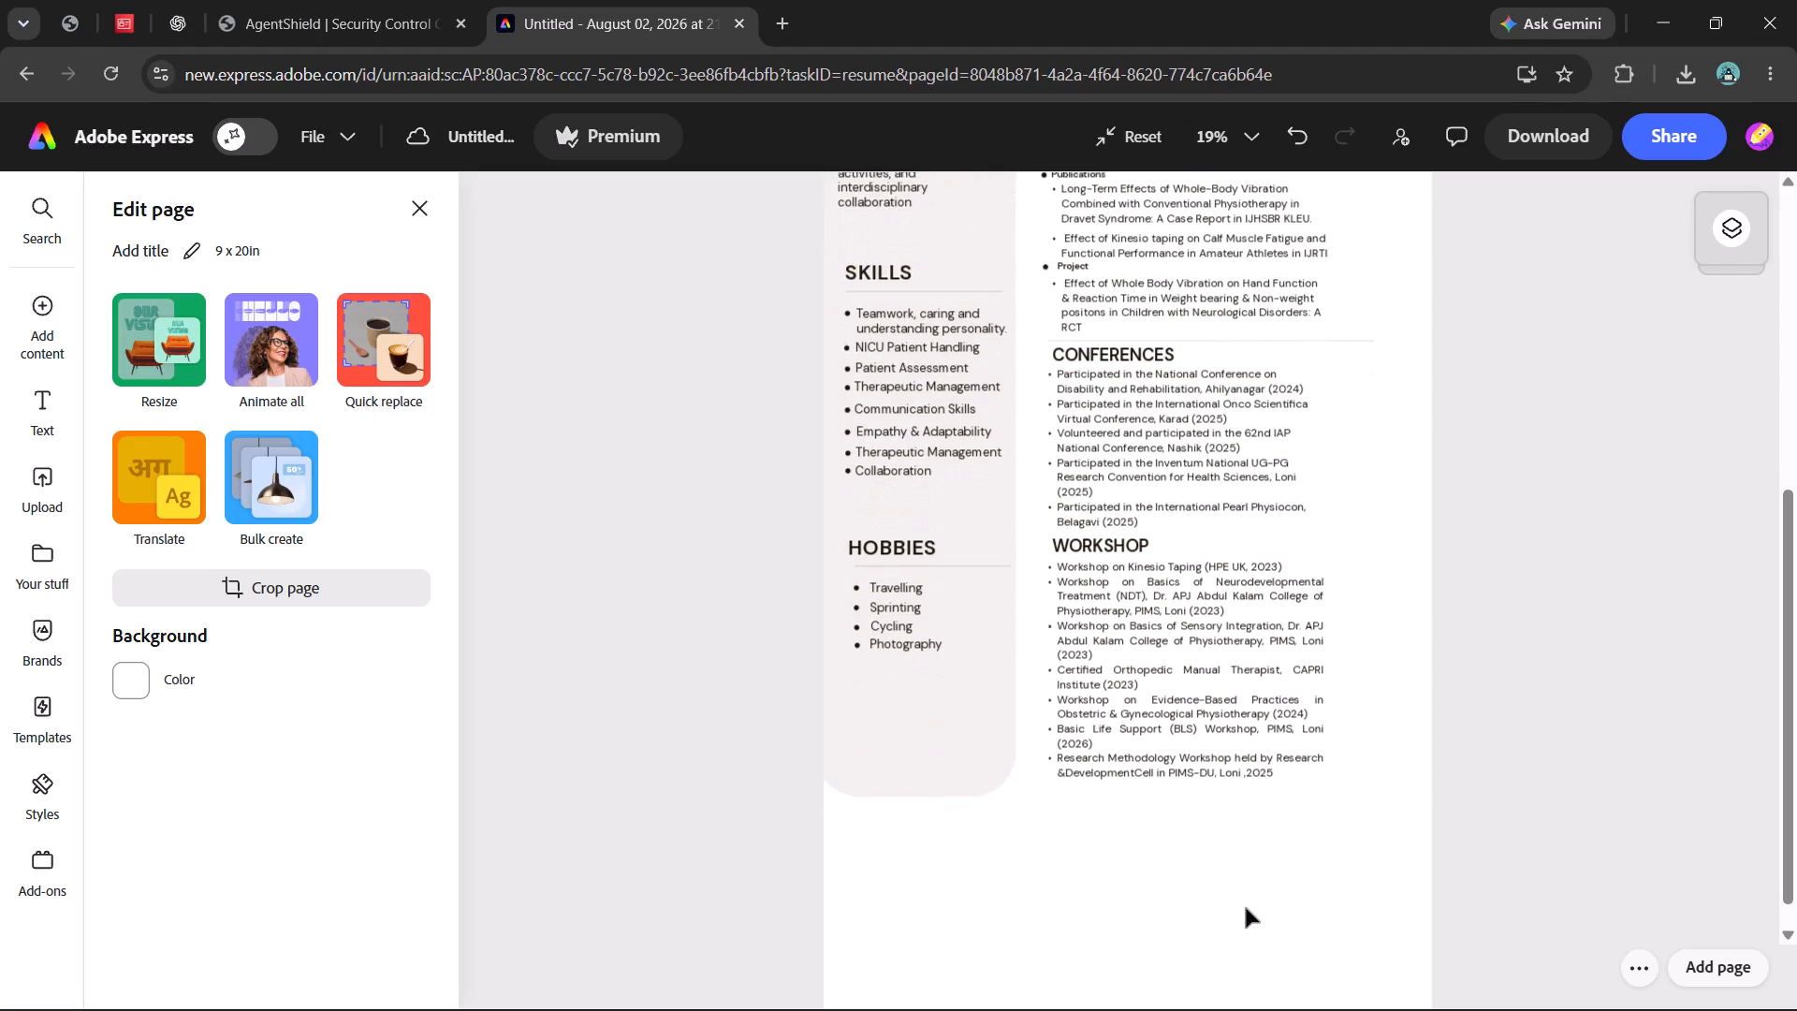
{"action": "scroll", "coordinate": [1246, 908], "scroll_direction": "down", "scroll_amount": 1}
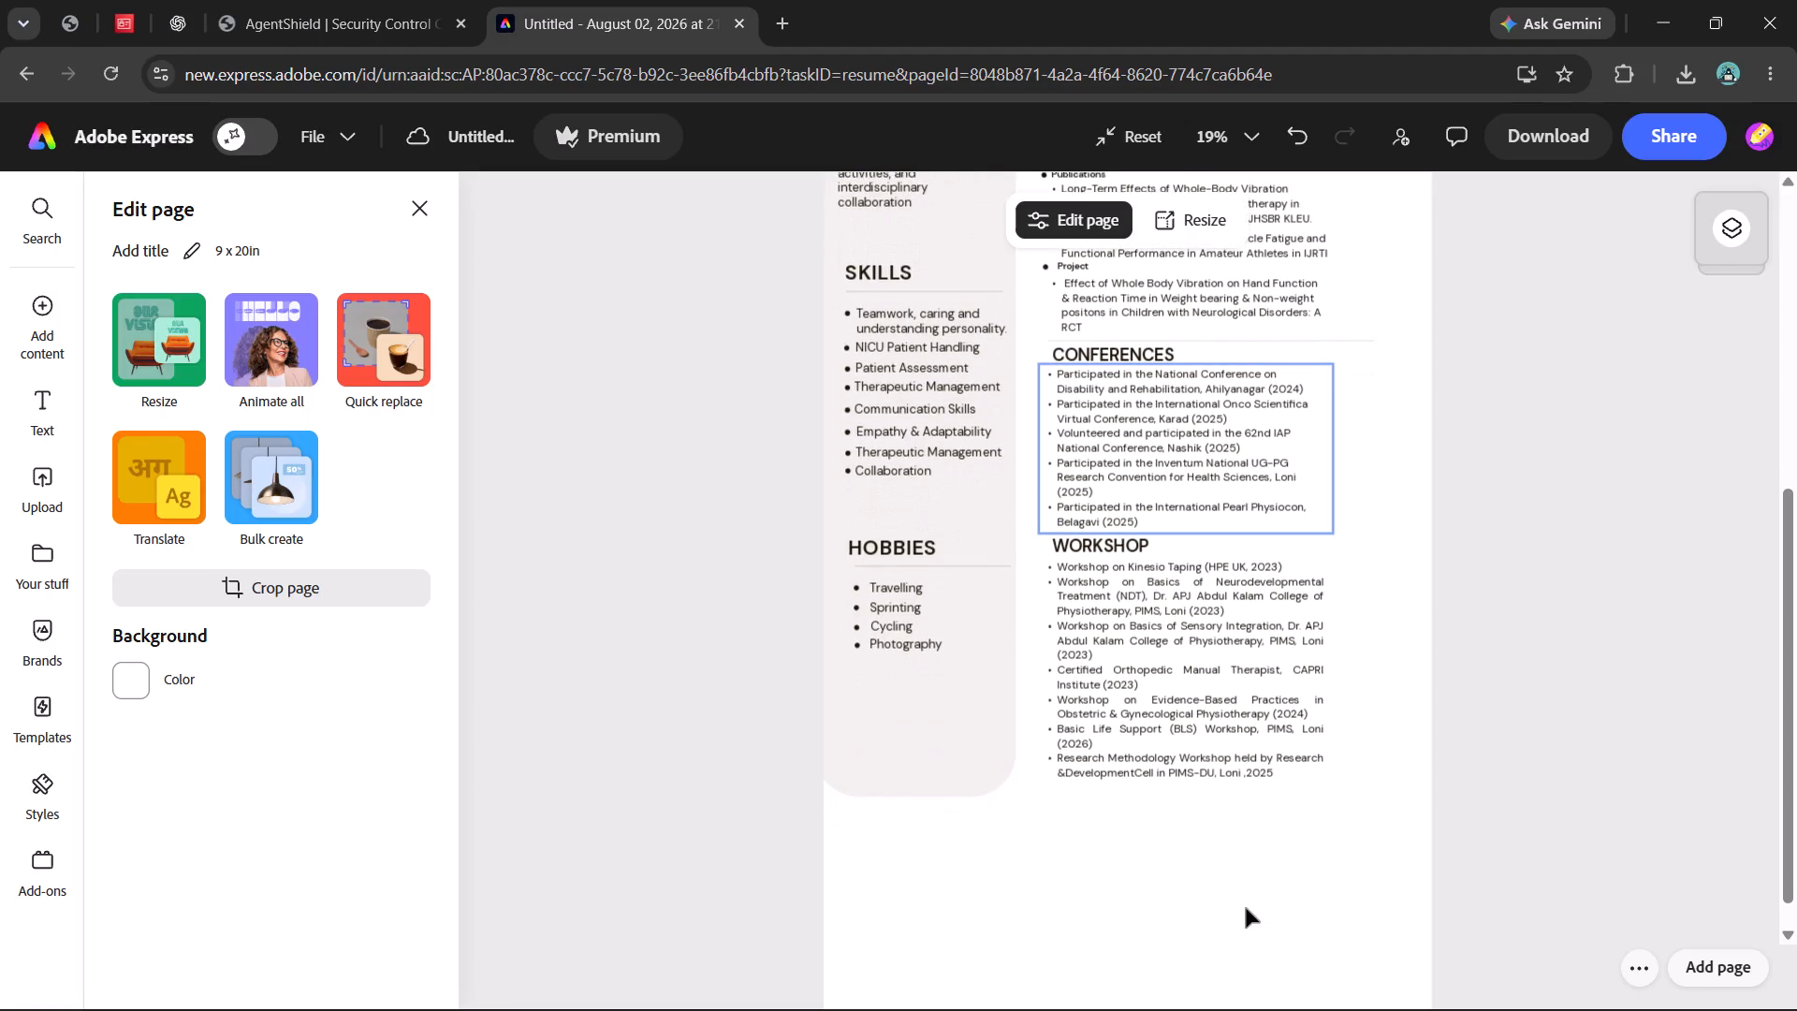
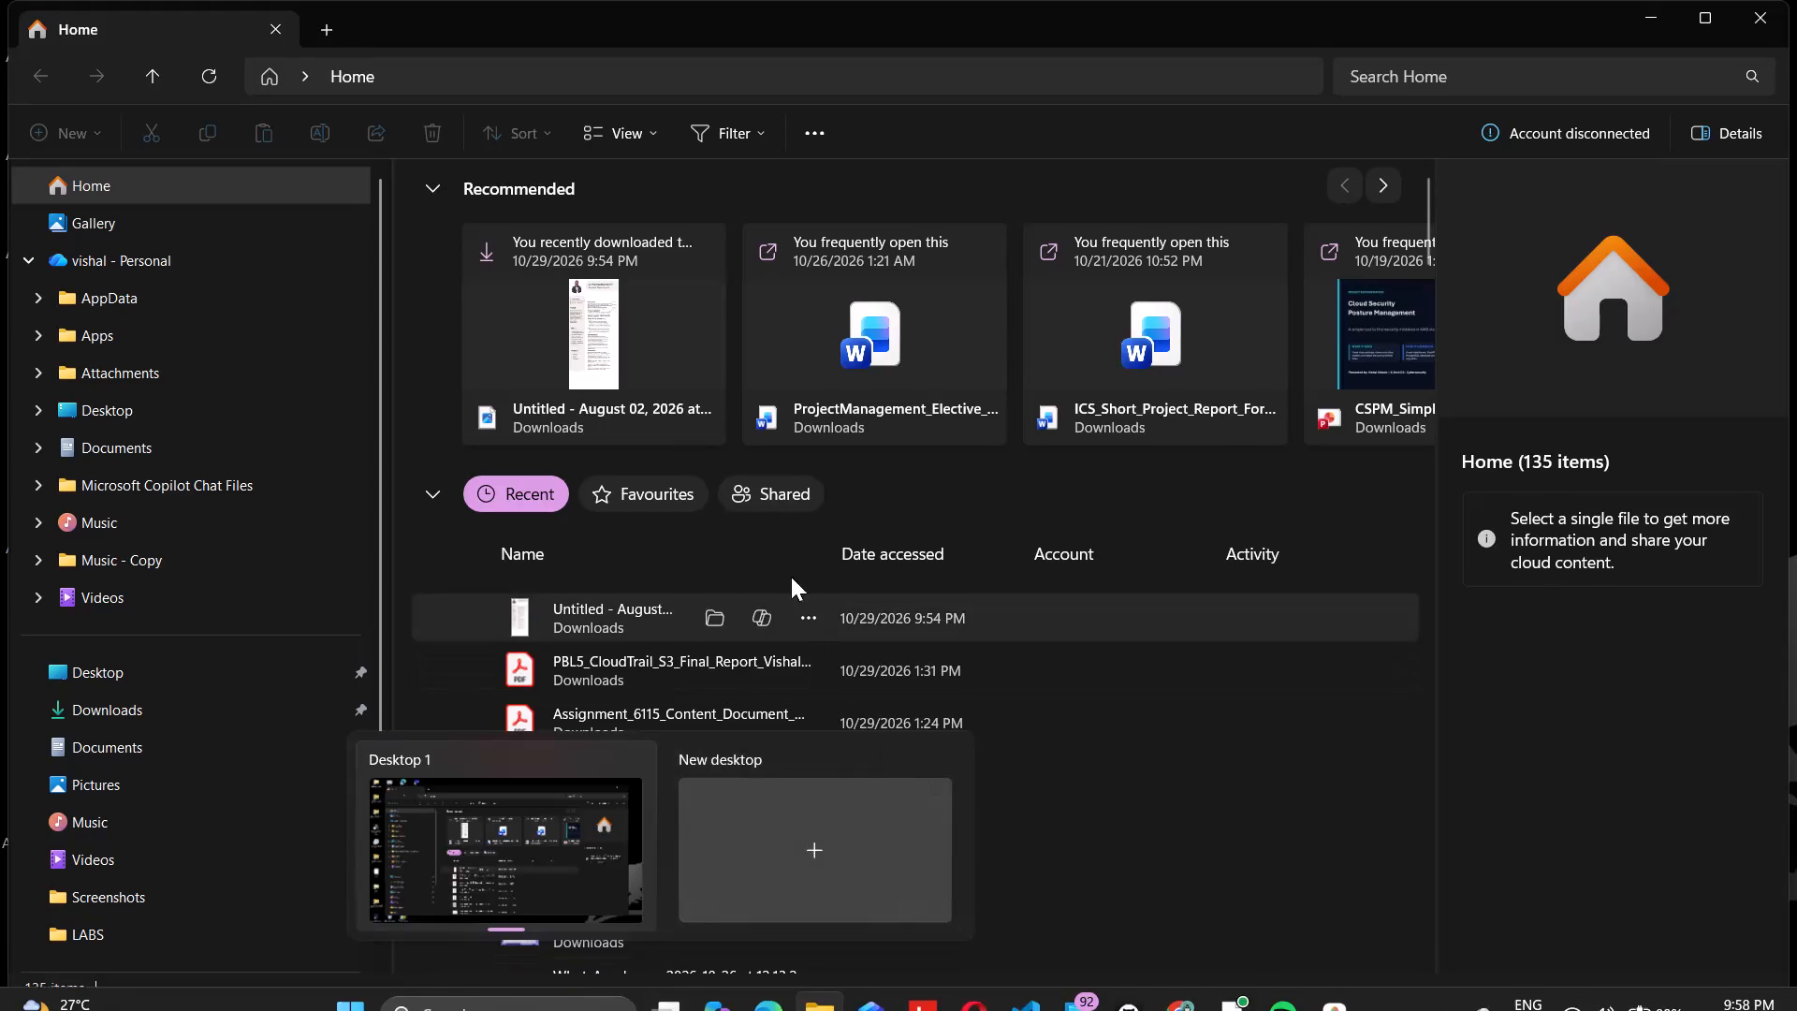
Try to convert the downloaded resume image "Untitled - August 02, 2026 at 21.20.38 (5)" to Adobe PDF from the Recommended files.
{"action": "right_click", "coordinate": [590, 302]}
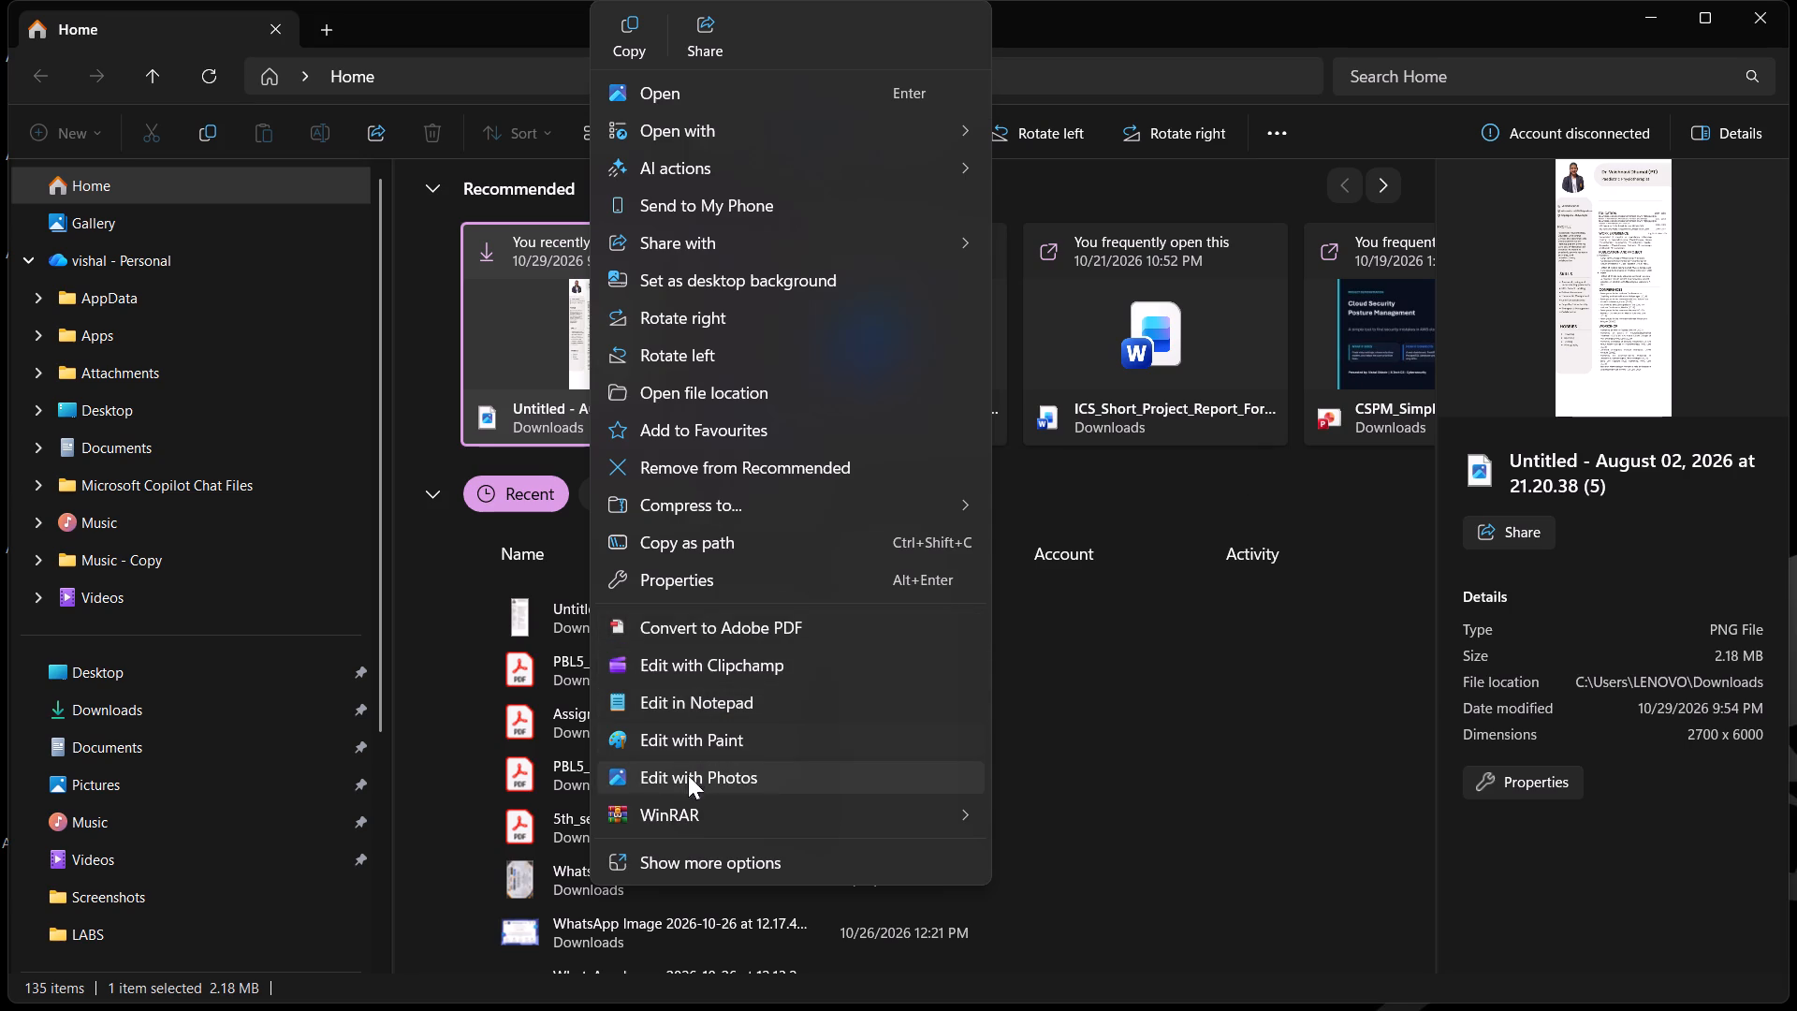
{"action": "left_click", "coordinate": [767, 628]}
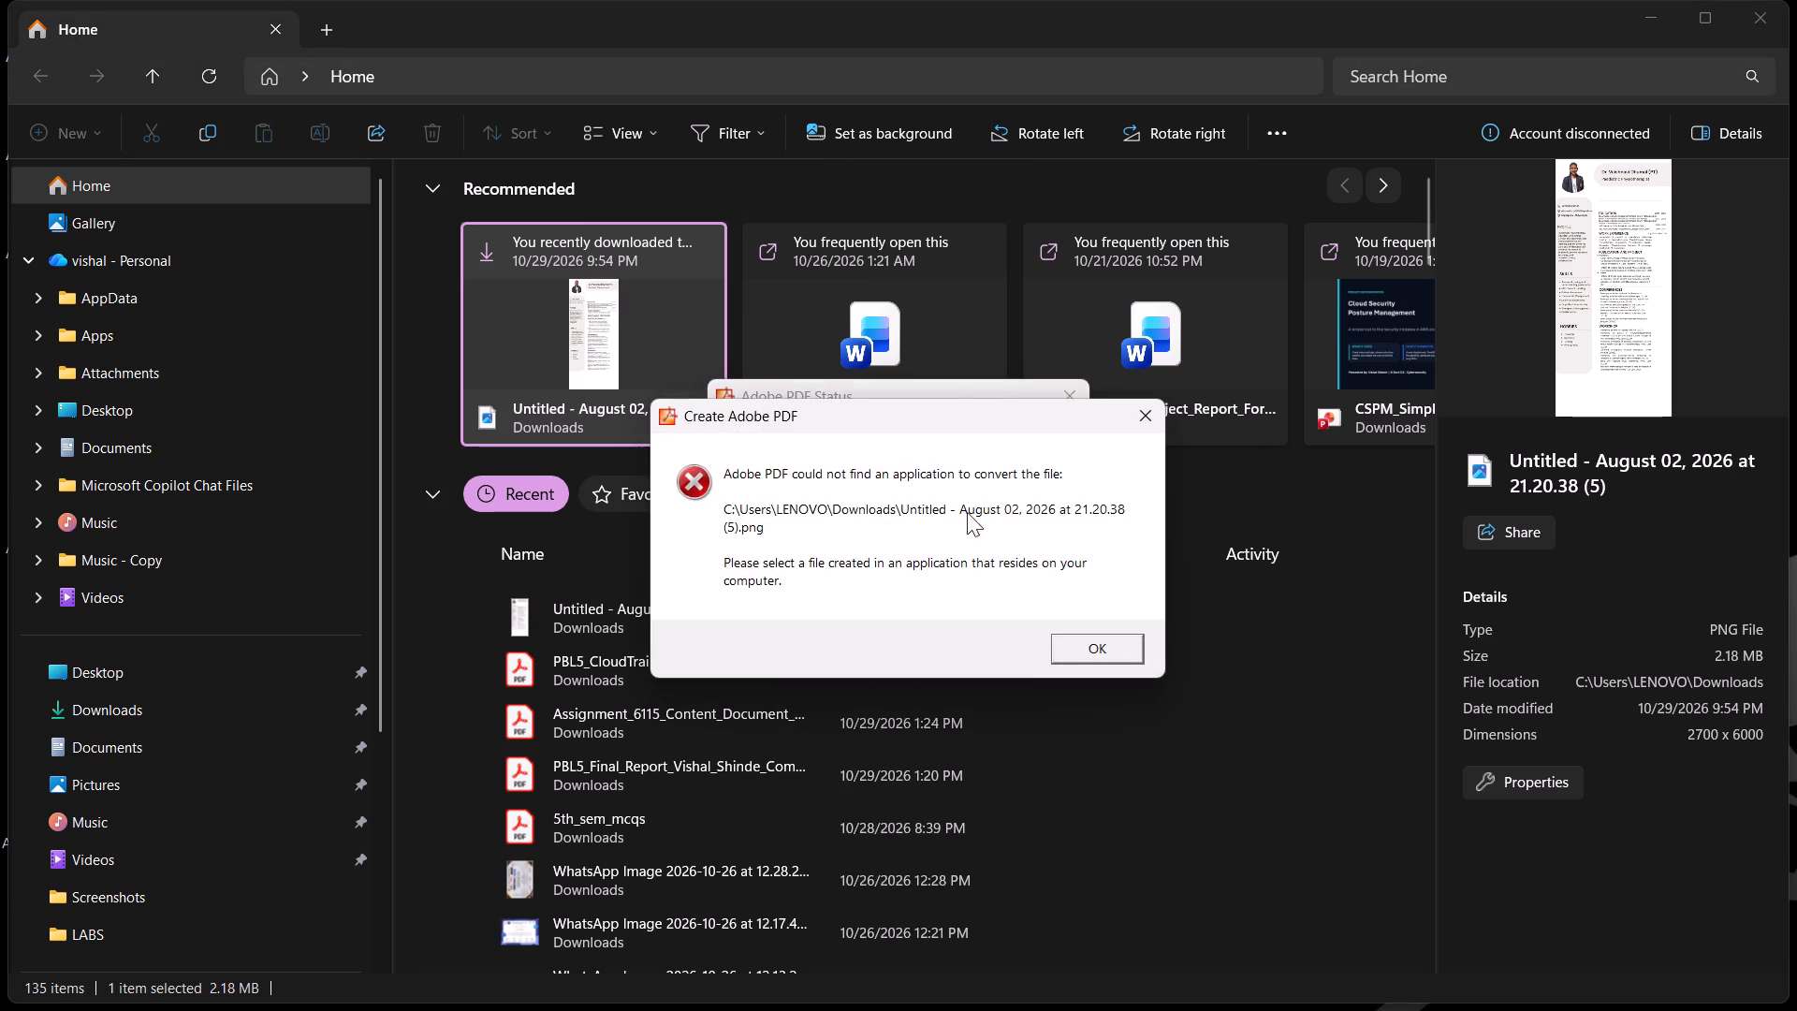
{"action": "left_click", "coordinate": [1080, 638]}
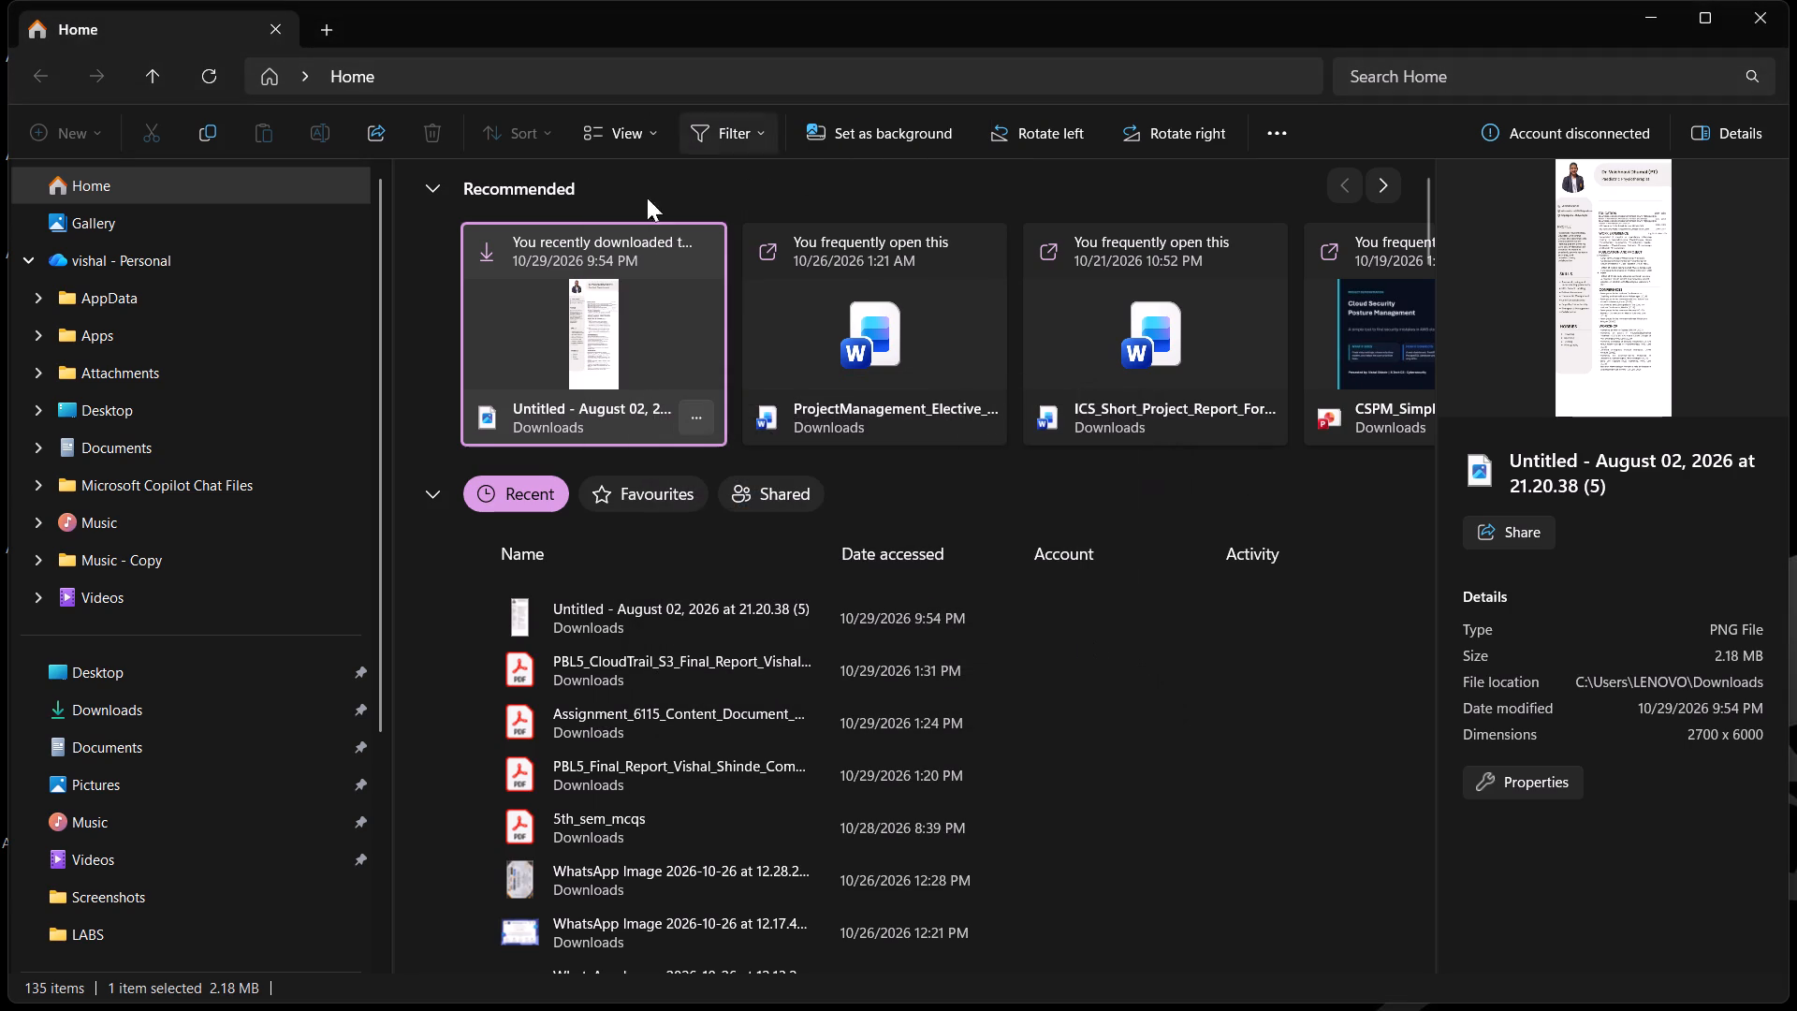
Open the available file actions for the resume image "Untitled - August 02, 2026 at 21.20.38 (5)" in the Recent files.
{"action": "right_click", "coordinate": [669, 610]}
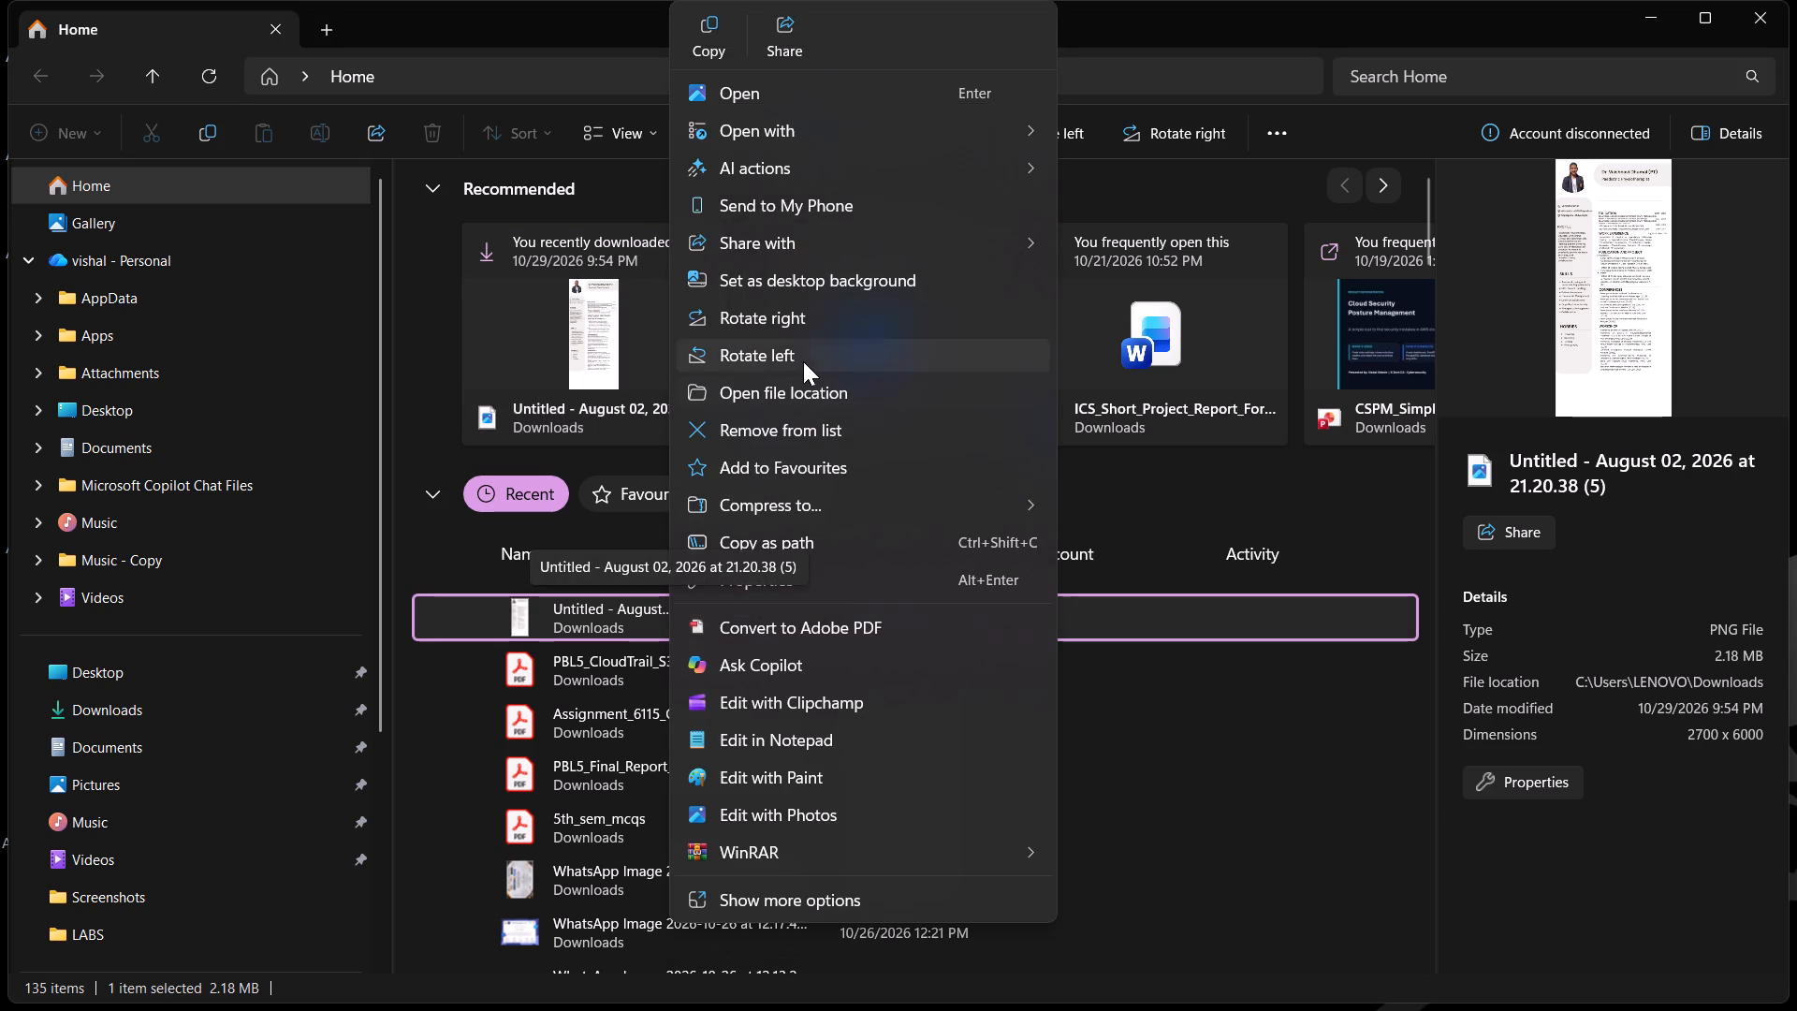
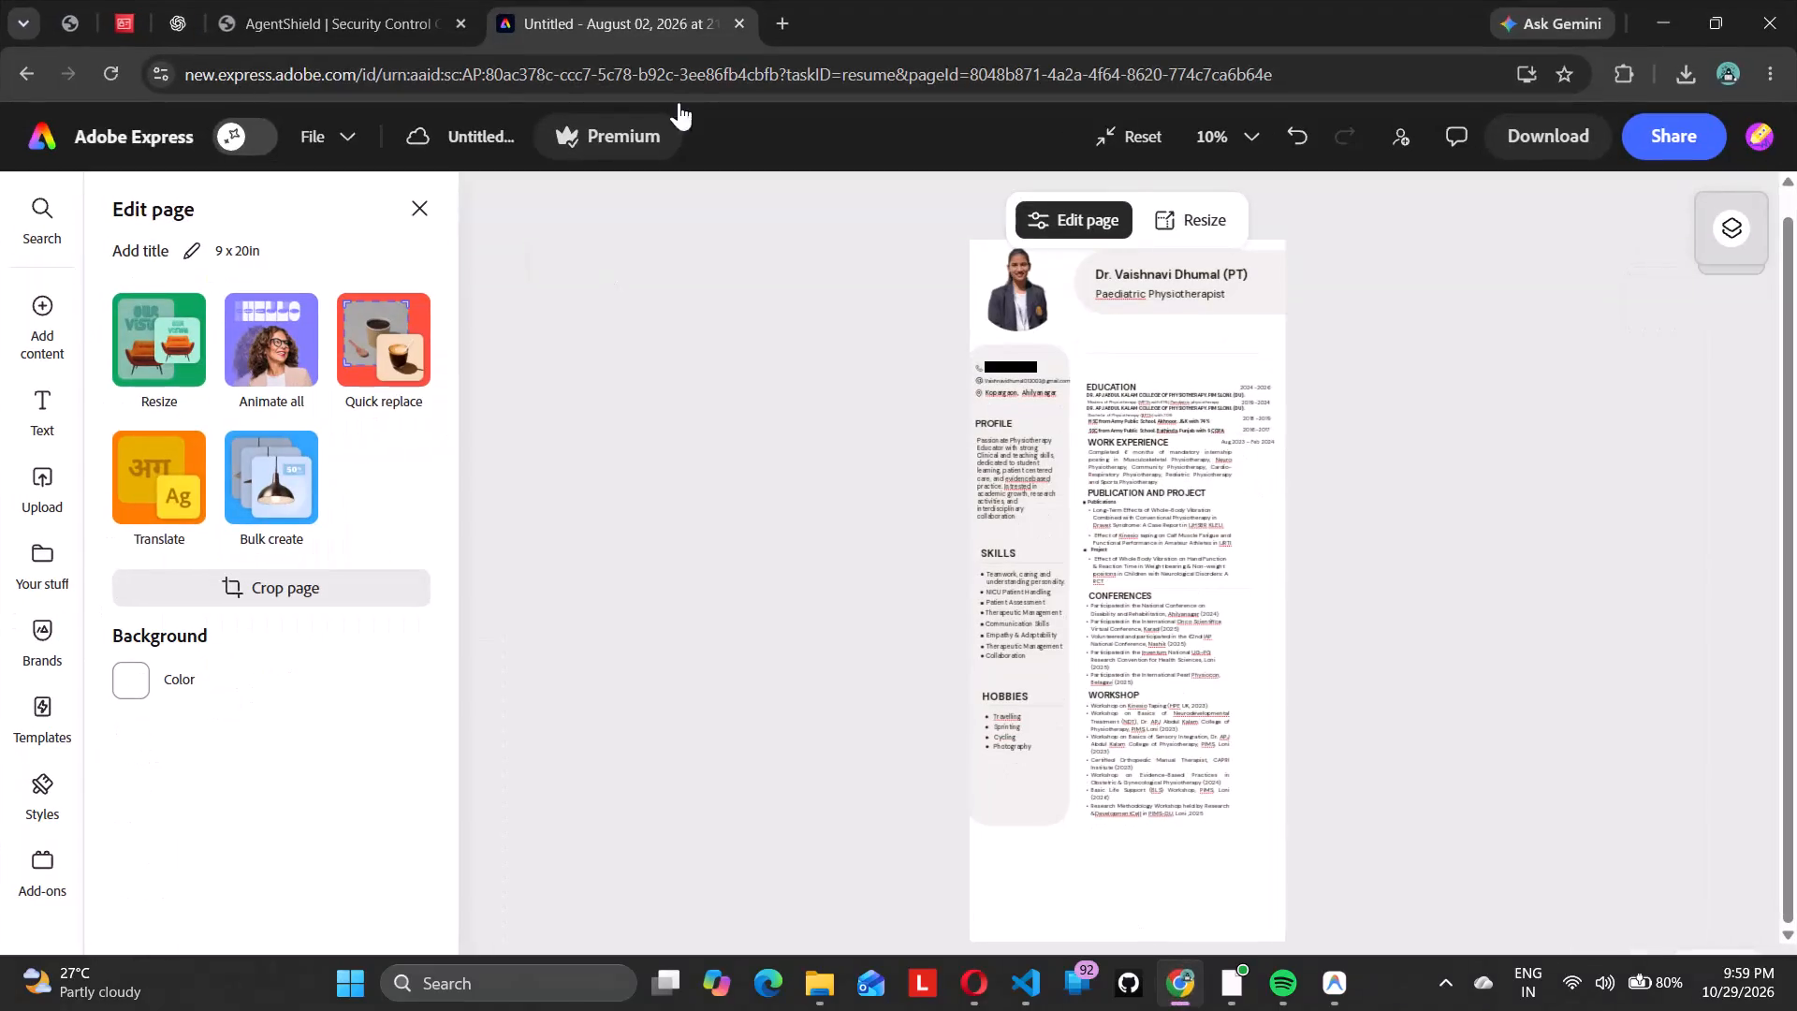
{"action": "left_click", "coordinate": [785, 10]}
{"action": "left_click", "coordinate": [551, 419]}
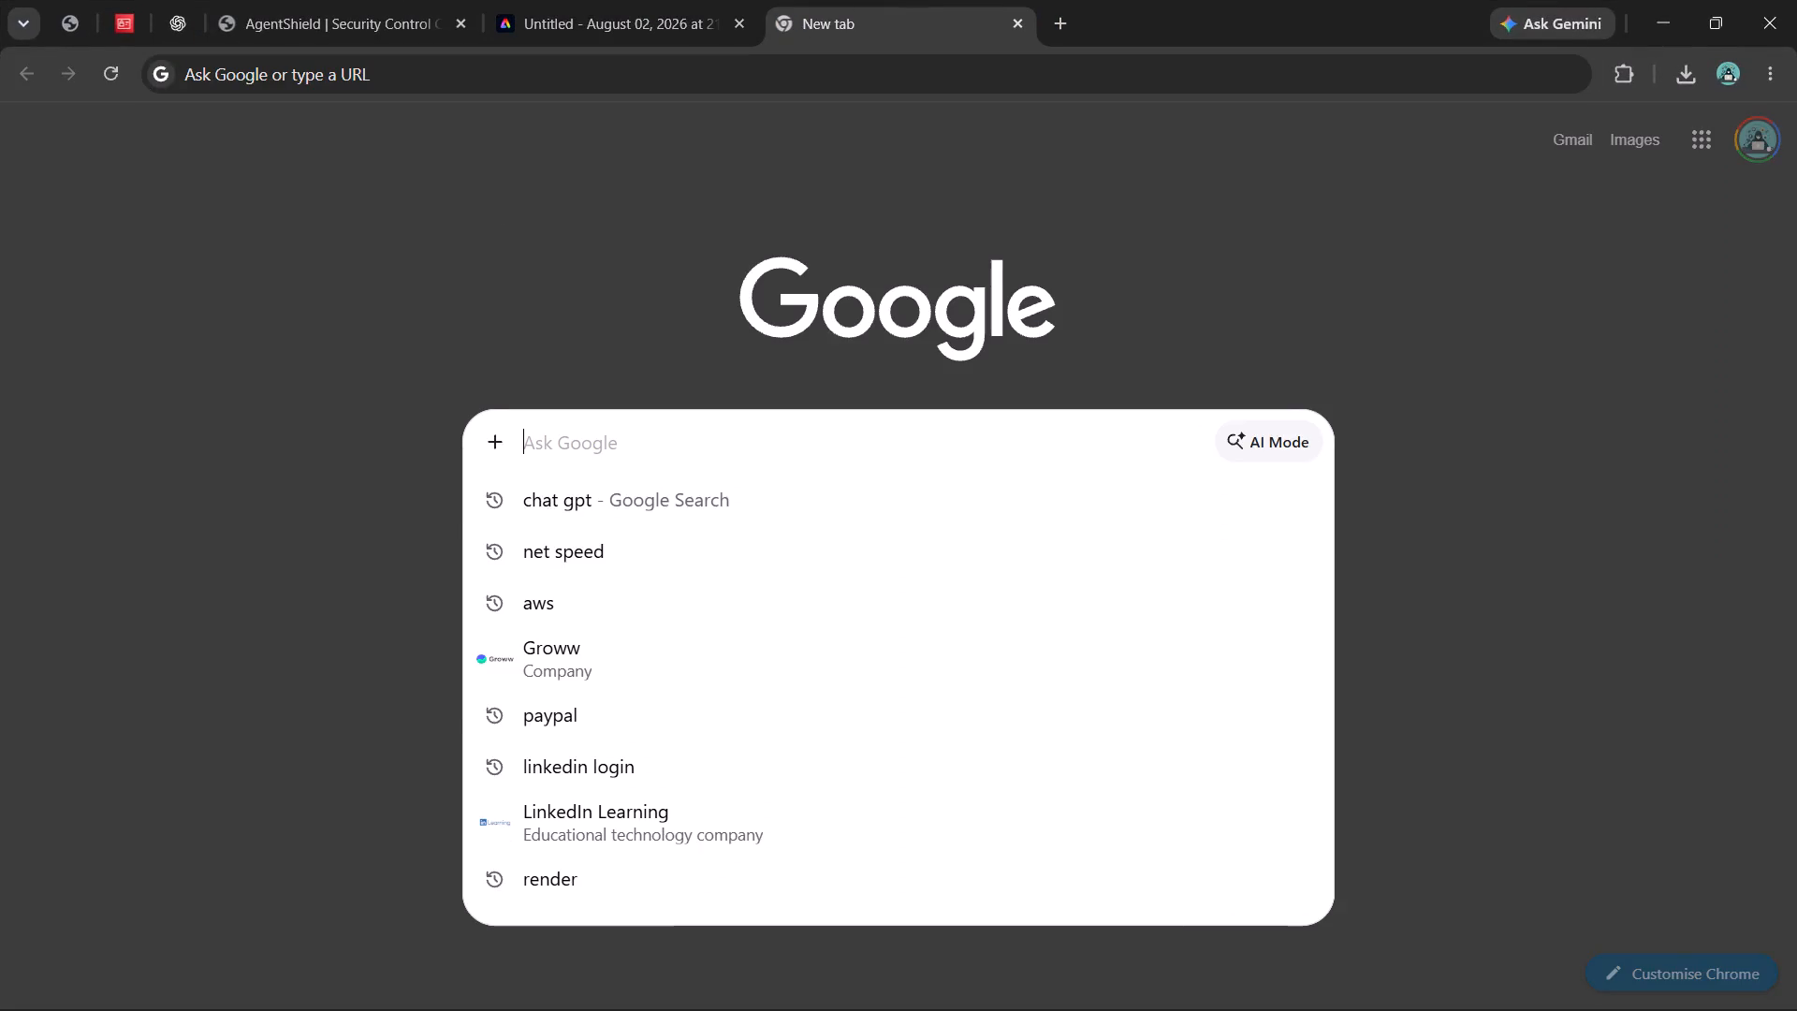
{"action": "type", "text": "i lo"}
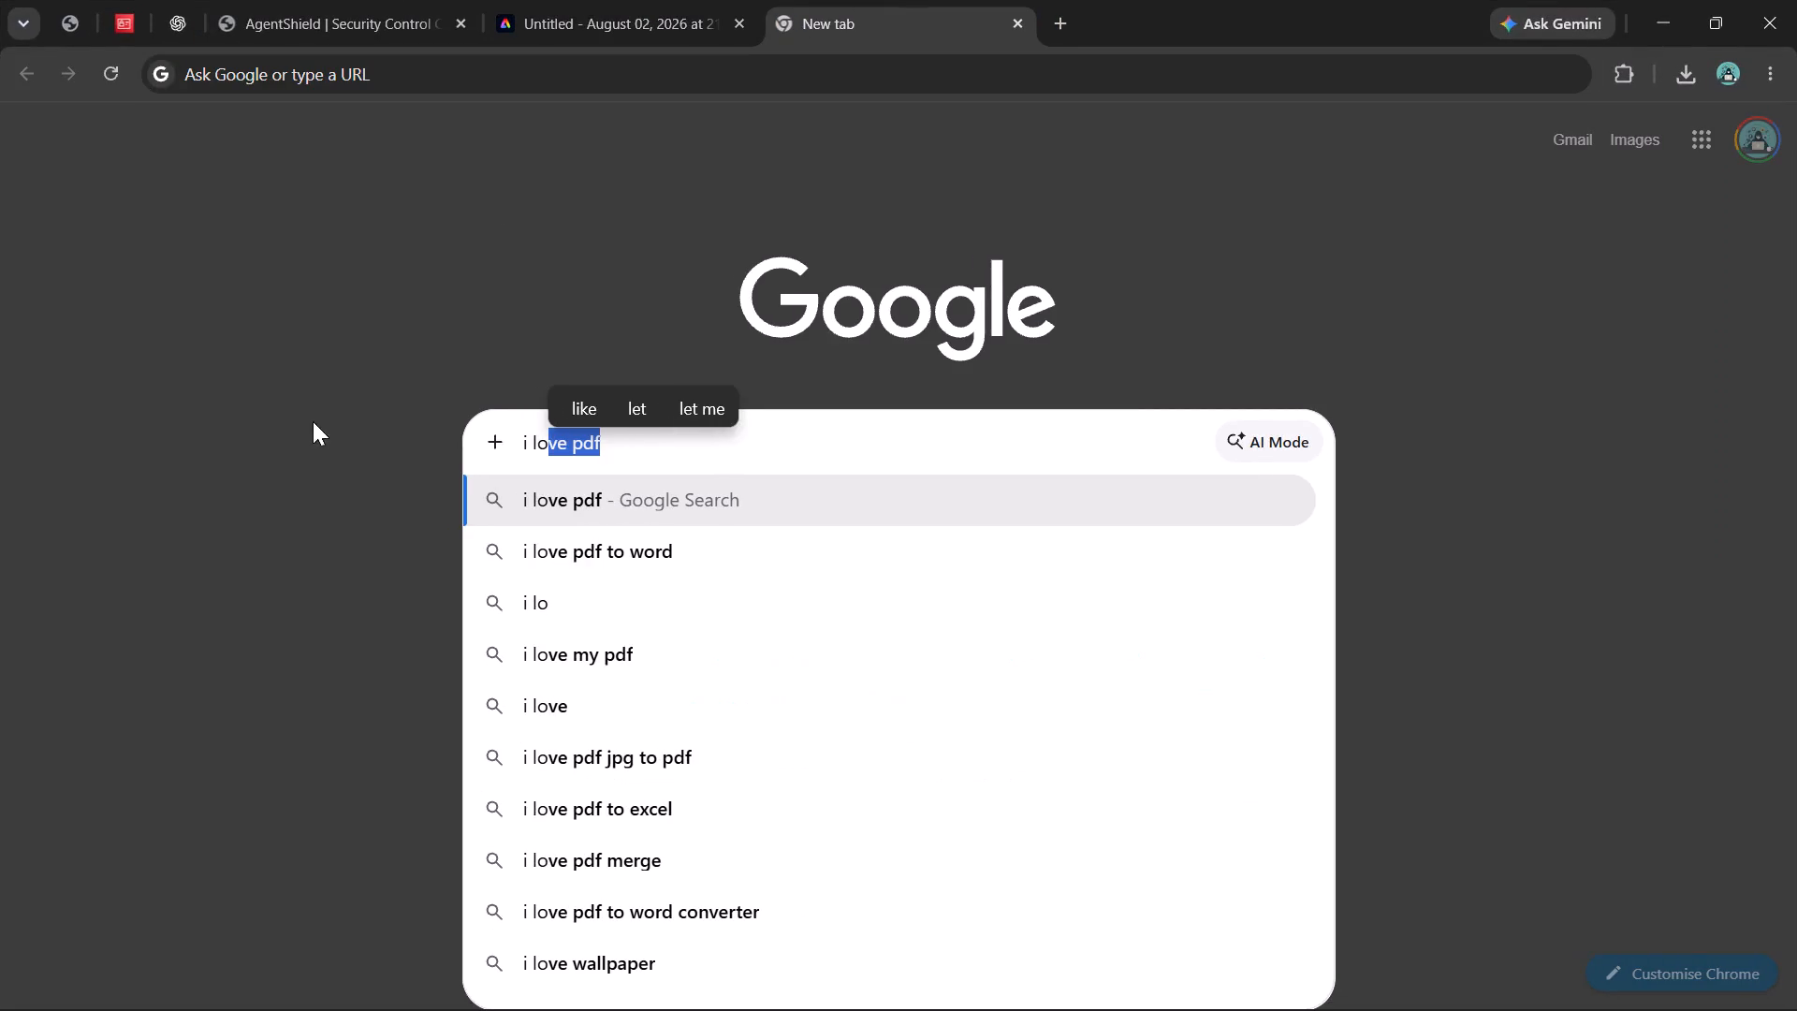
Download the resume design from Adobe Express in the PDF Standard (Best for documents) format.
{"action": "left_click", "coordinate": [535, 5]}
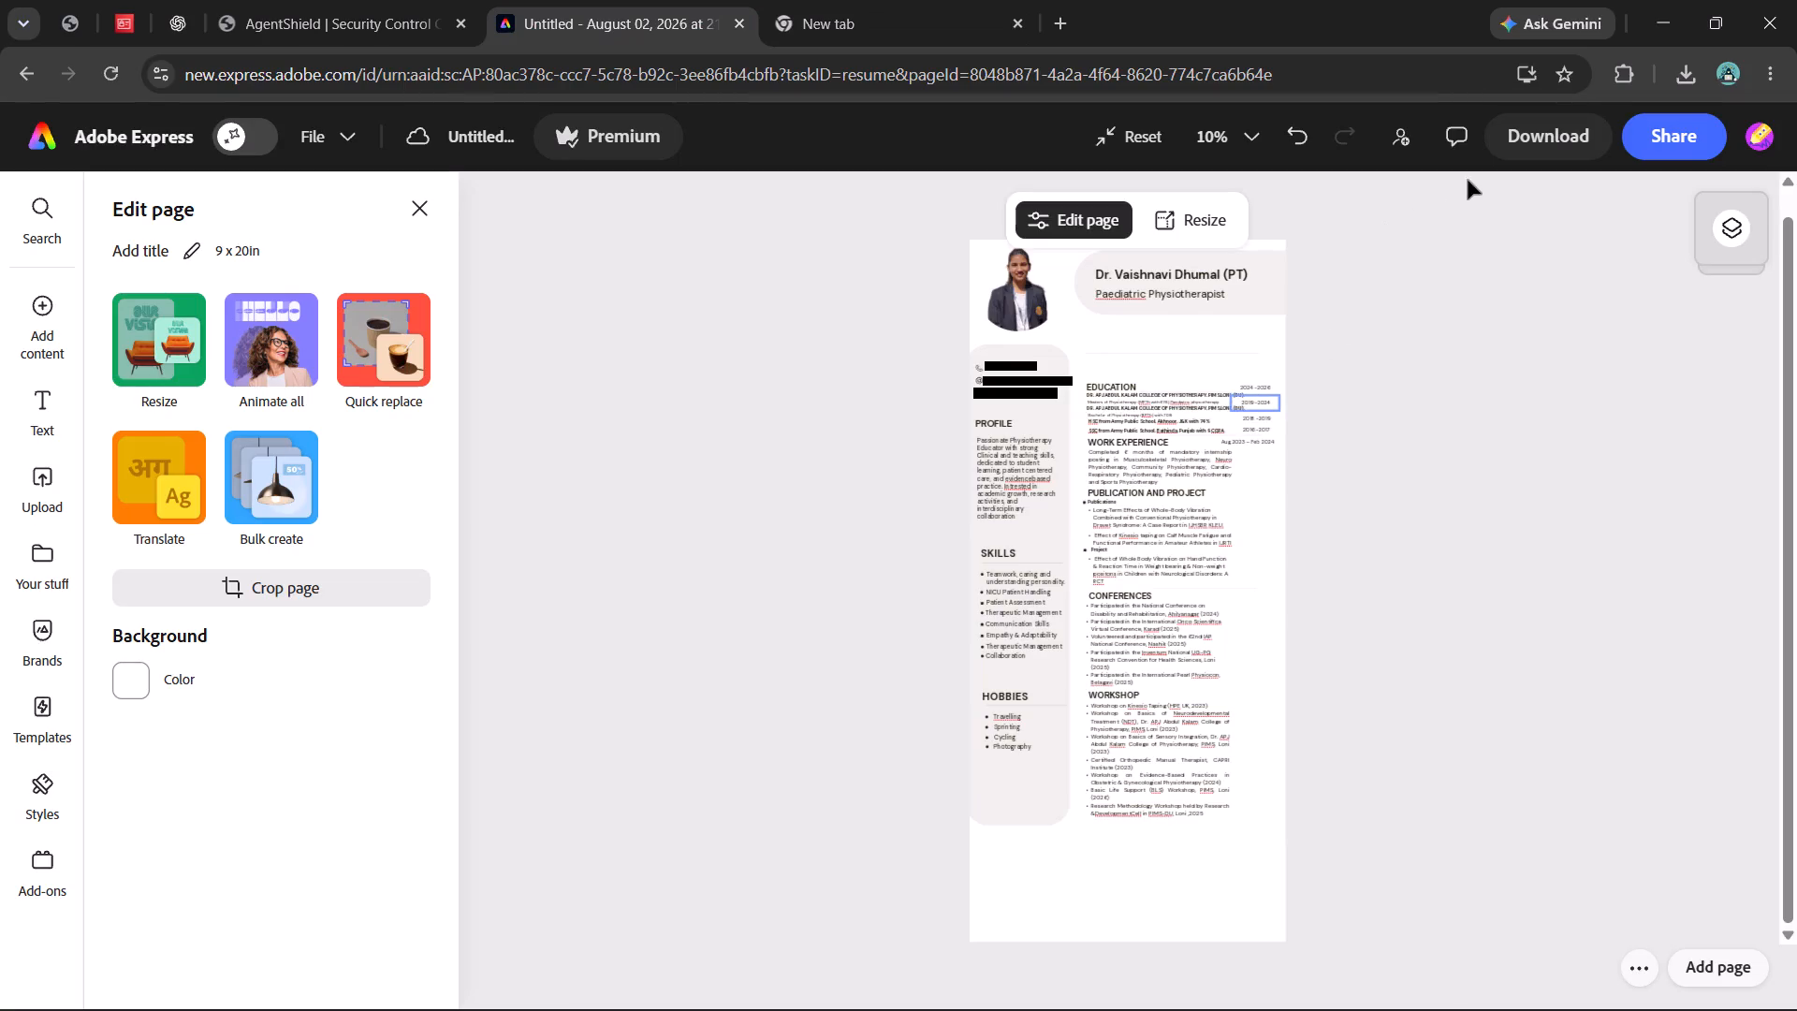
{"action": "left_click", "coordinate": [1561, 129]}
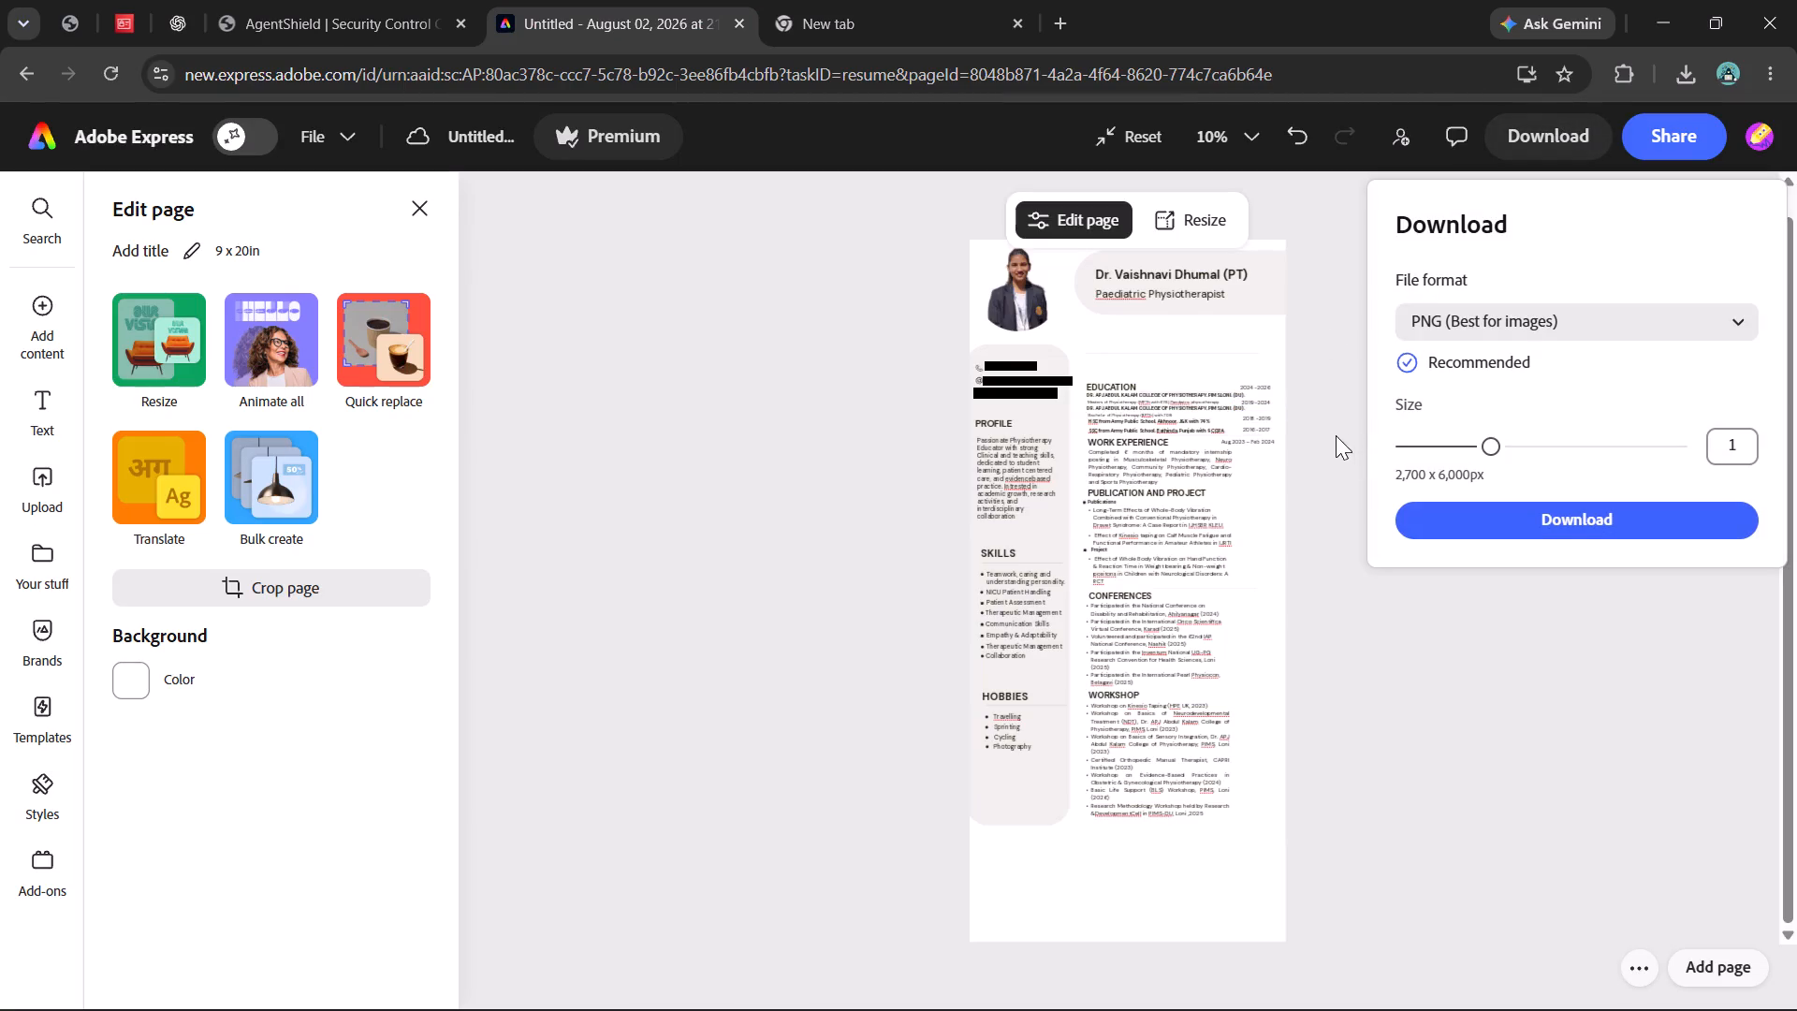
{"action": "left_click", "coordinate": [1564, 316]}
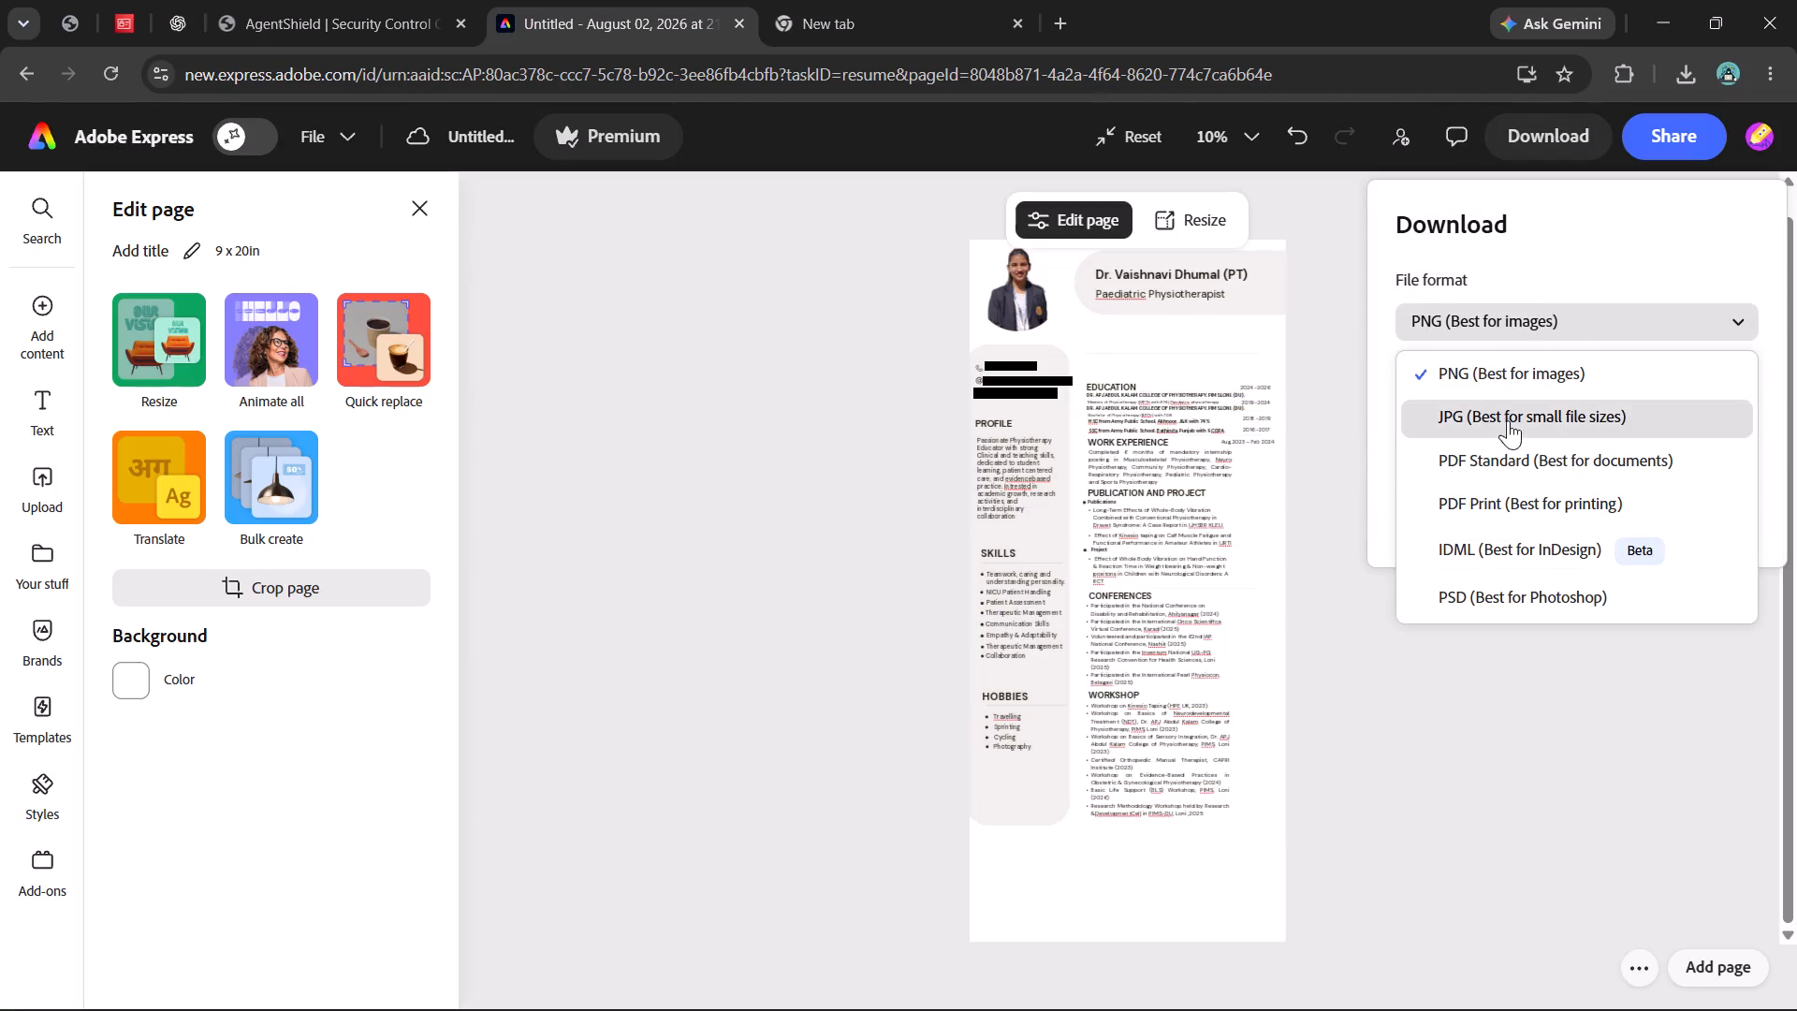
{"action": "left_click", "coordinate": [1512, 451]}
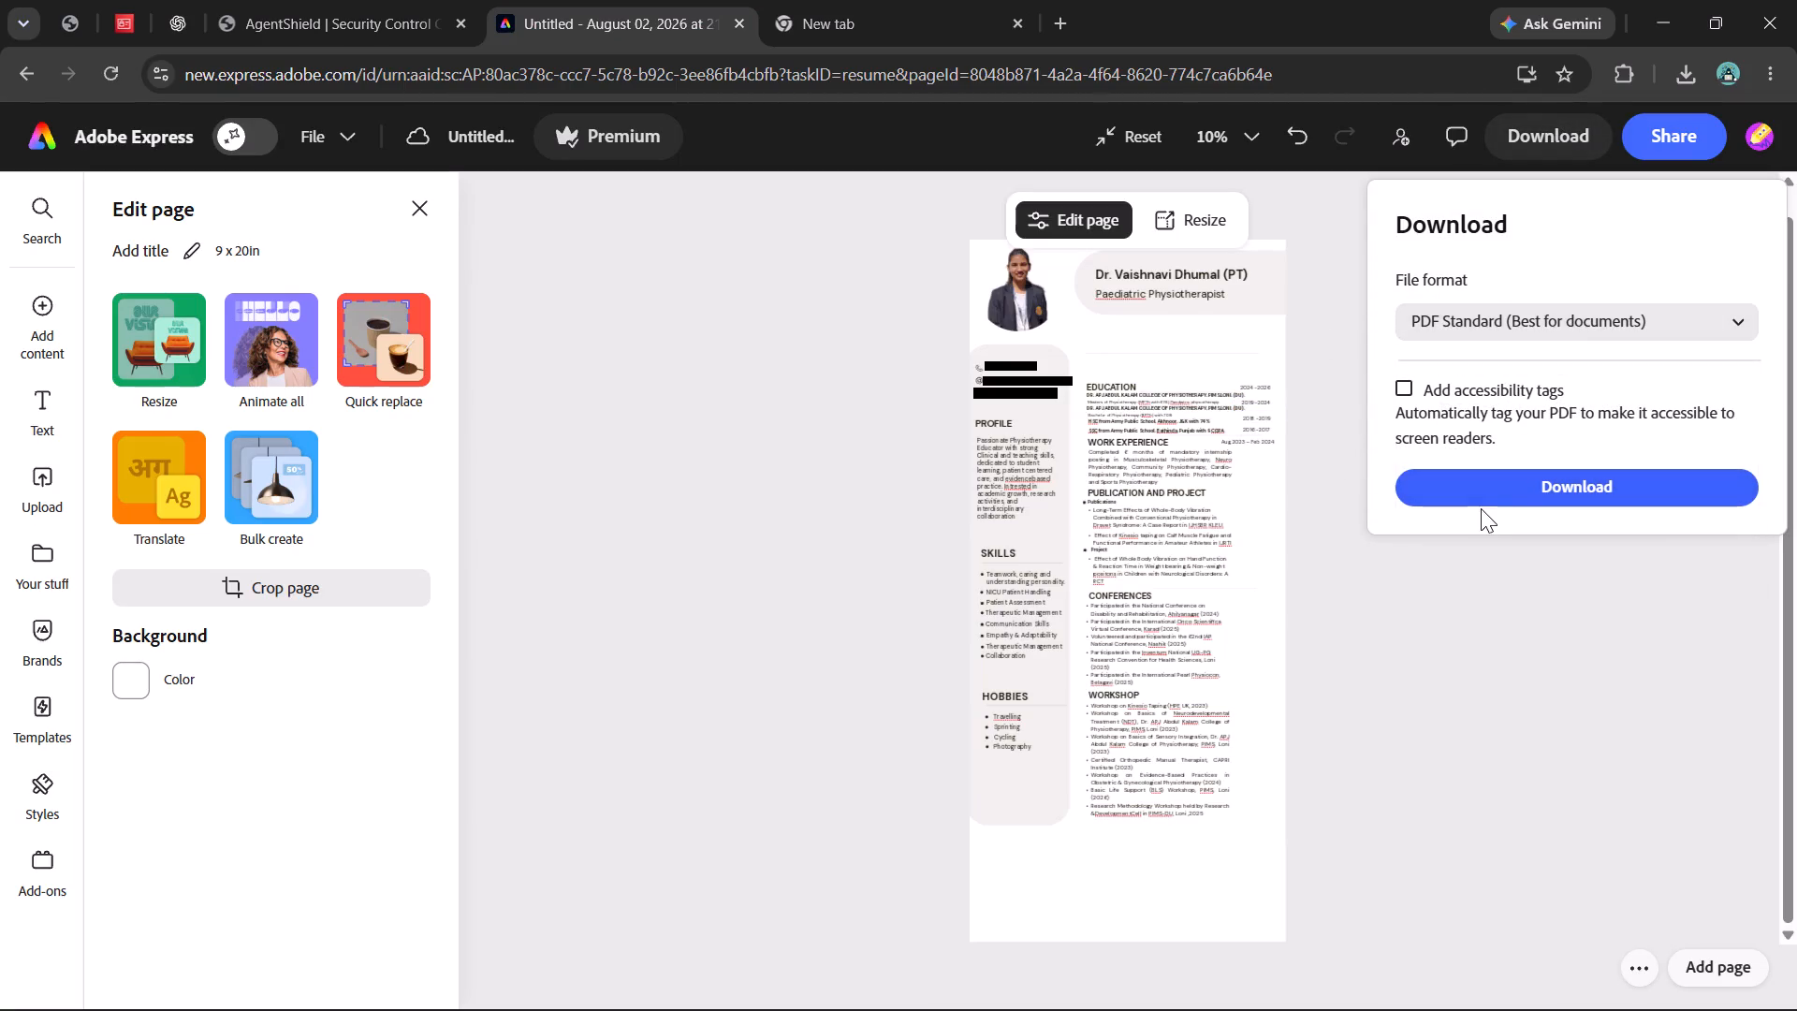
{"action": "left_click", "coordinate": [1511, 491]}
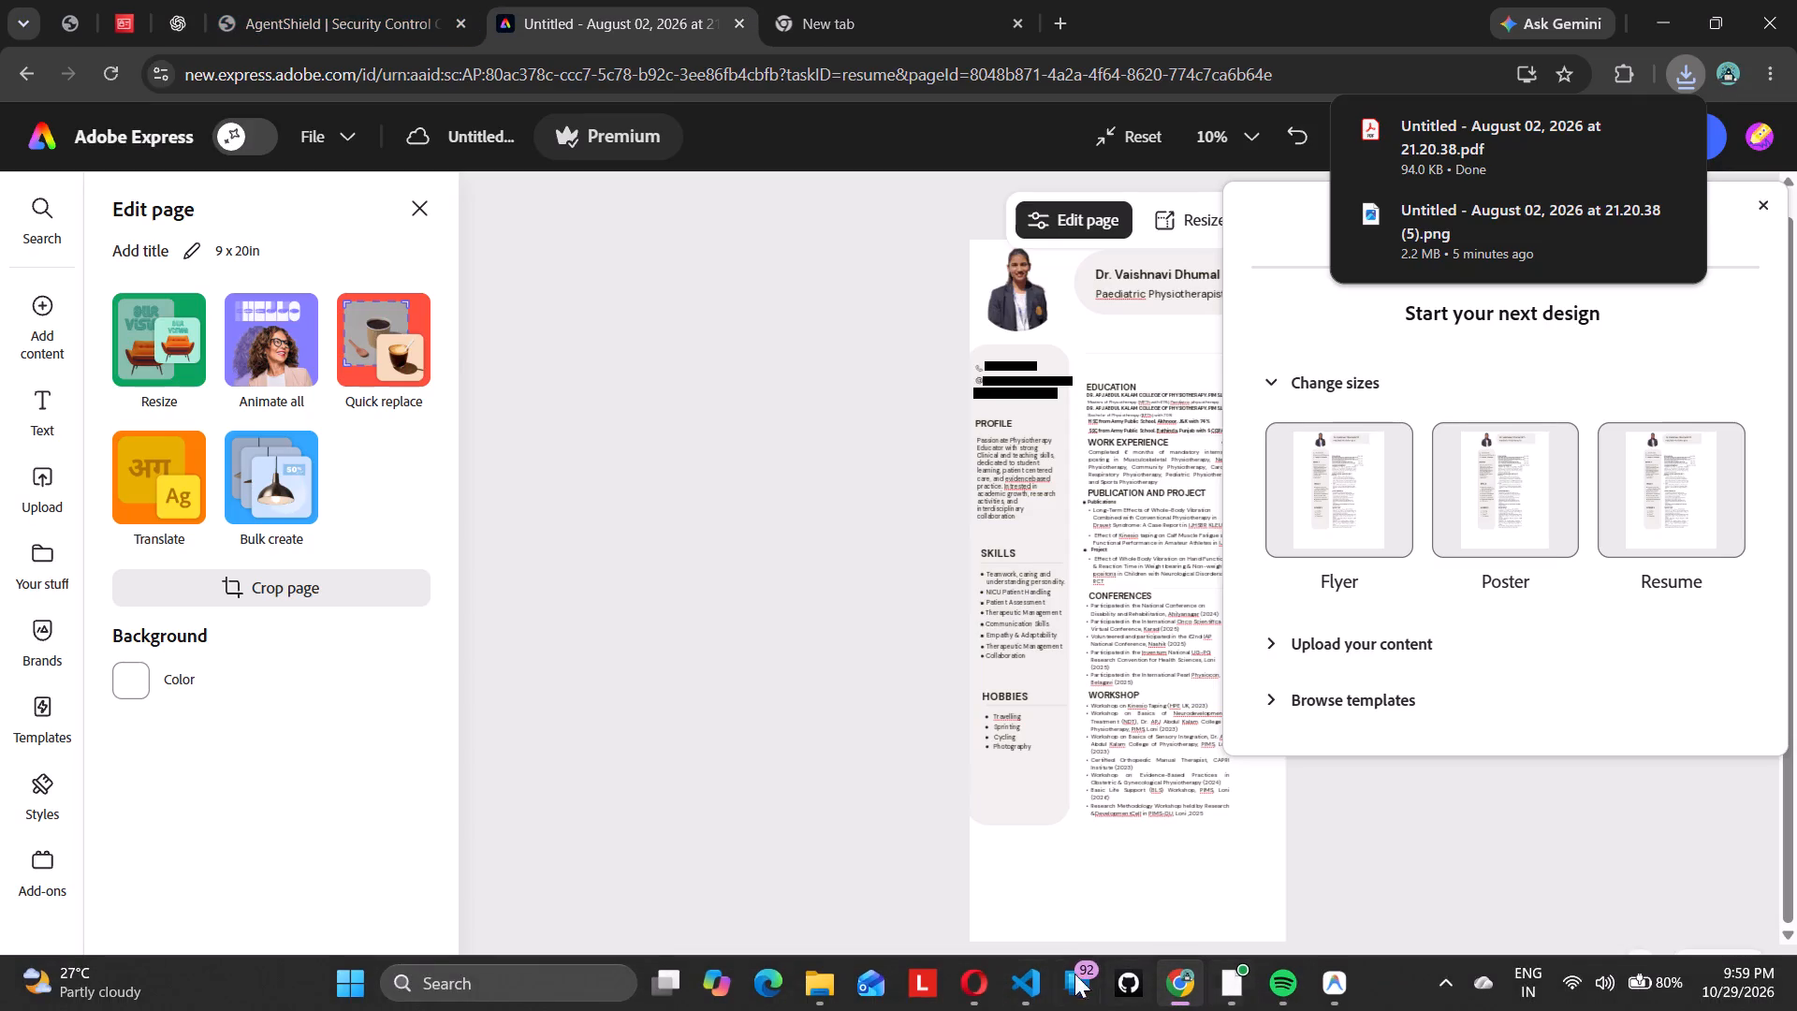
Switch to WhatsApp in Opera and start attaching a document to the open chat that requested the resume file.
{"action": "left_click", "coordinate": [983, 976]}
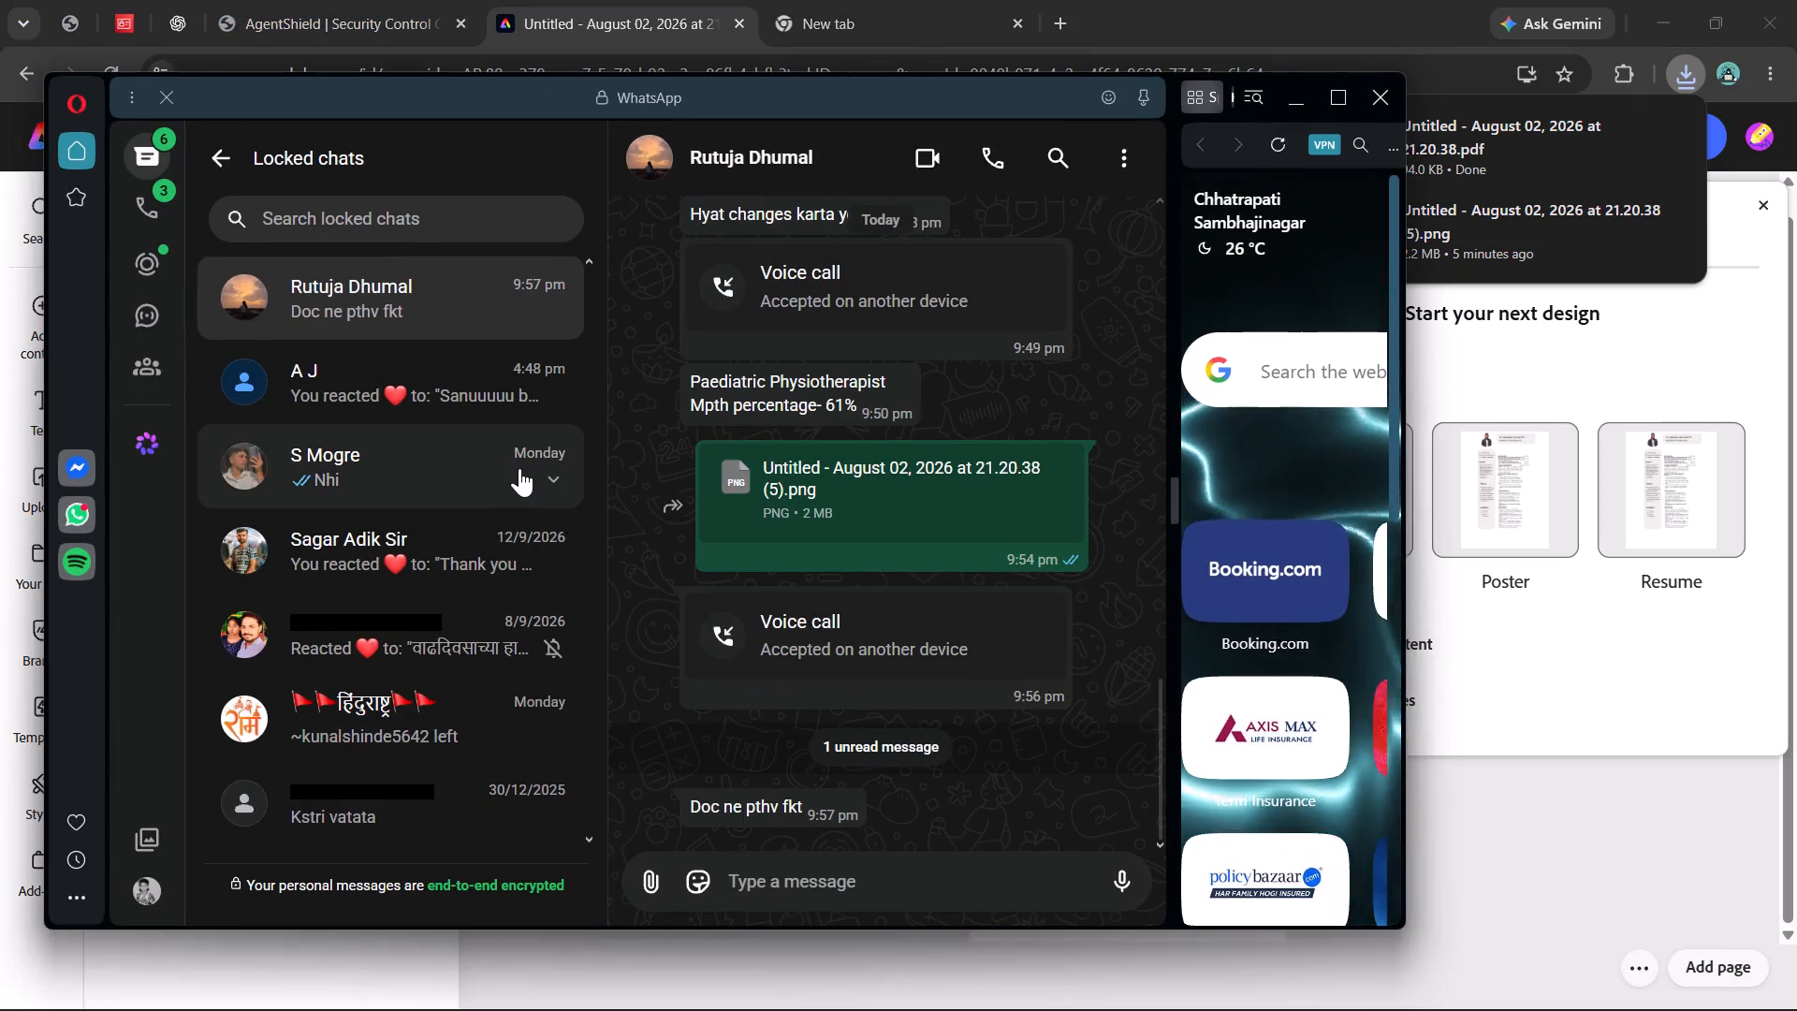
{"action": "left_click", "coordinate": [666, 867]}
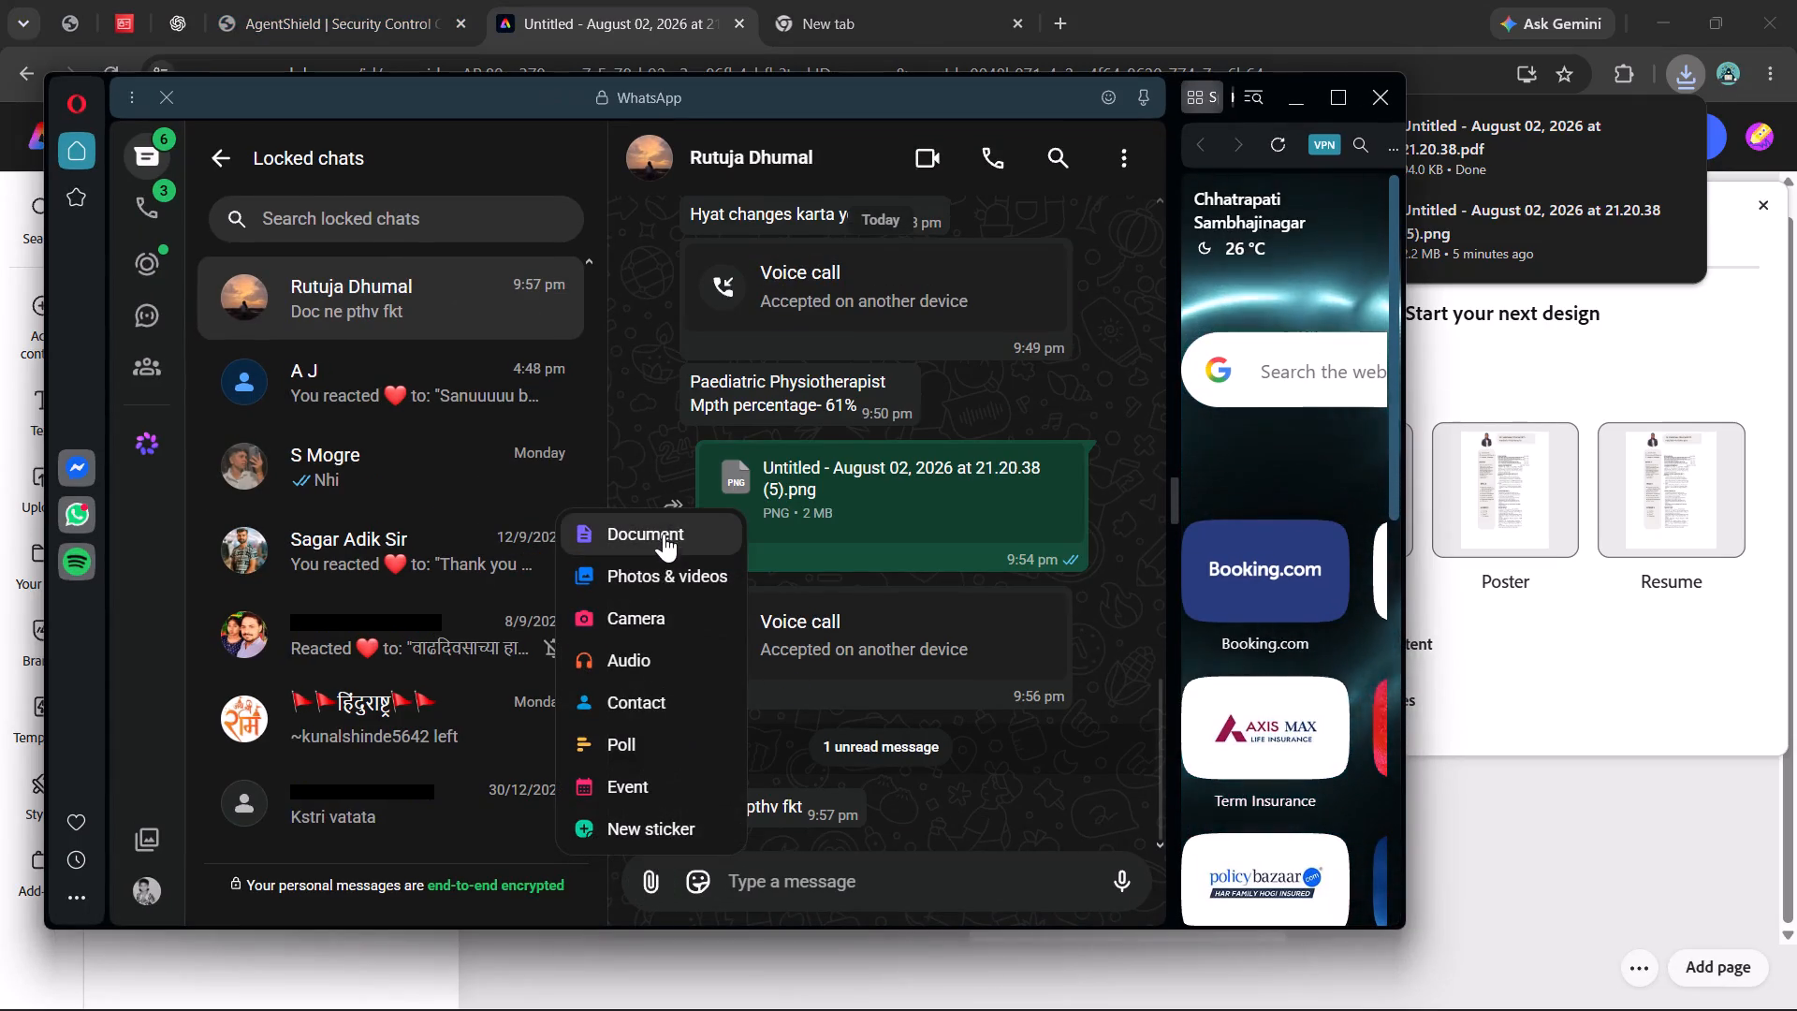
{"action": "left_click", "coordinate": [663, 527]}
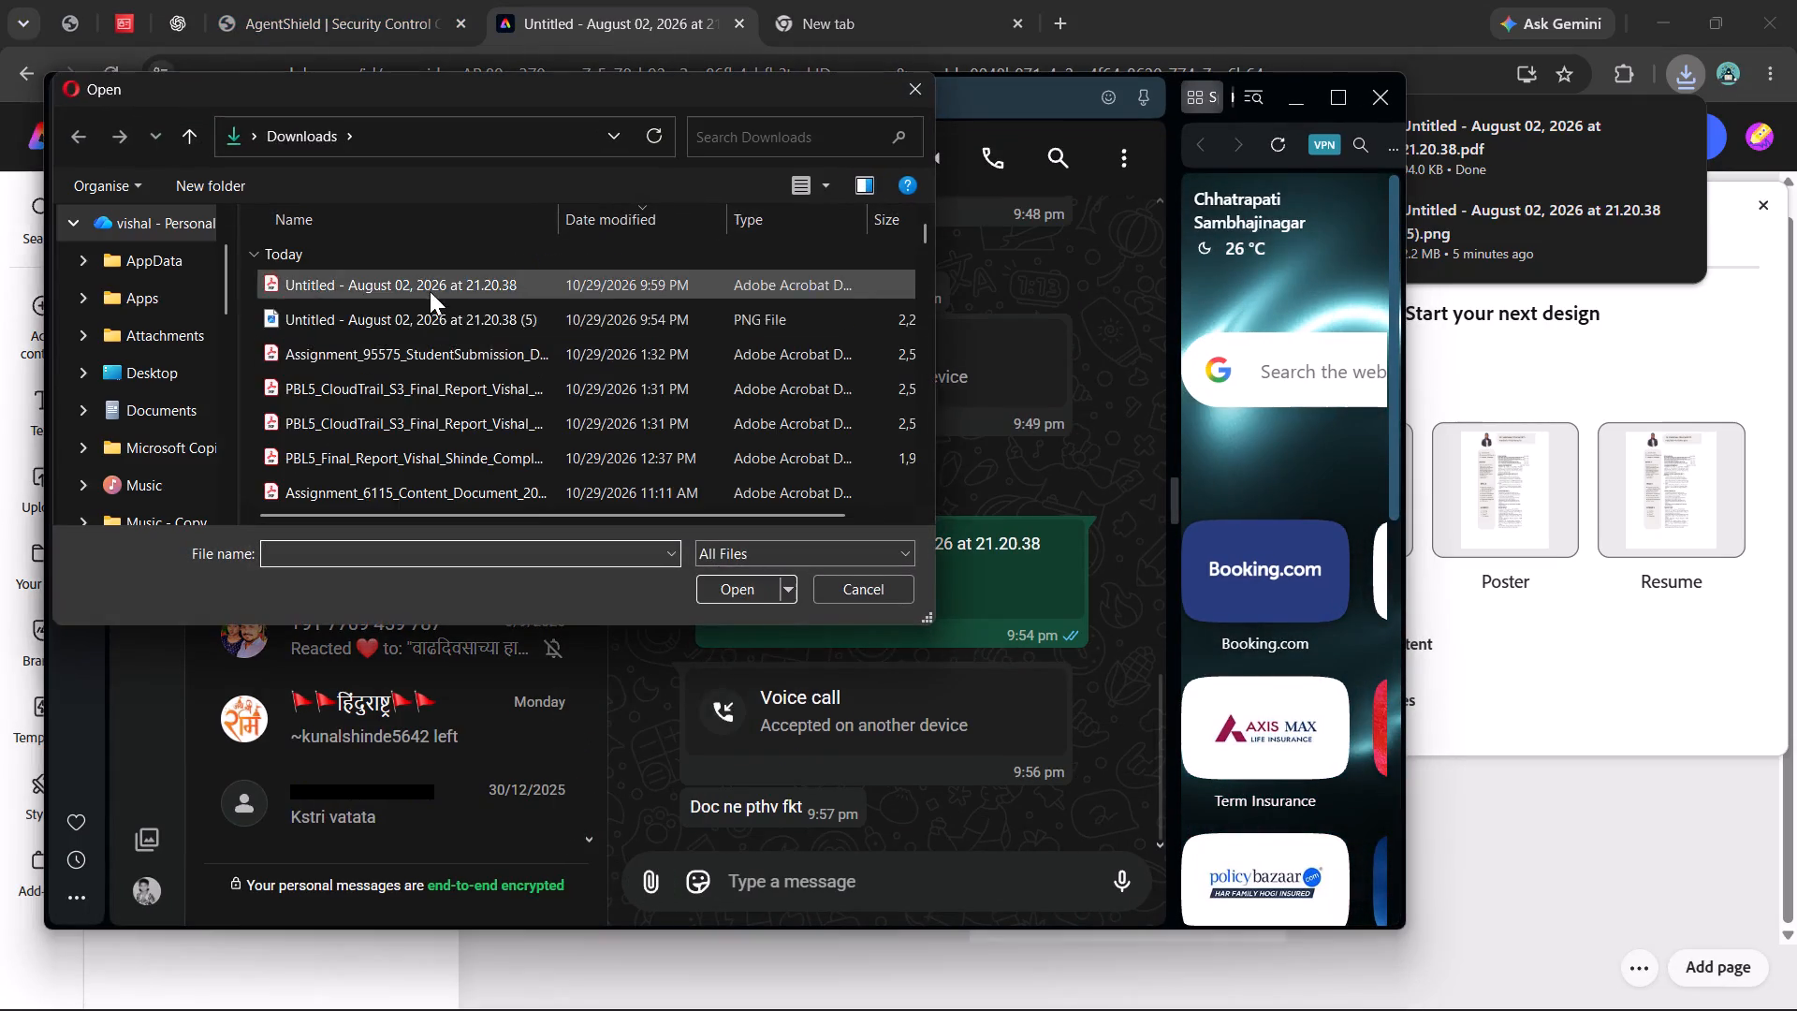
Rename the downloaded PDF "Untitled - August 02, 2026 at 21.20.38" in Downloads as Resume.
{"action": "left_click", "coordinate": [430, 291]}
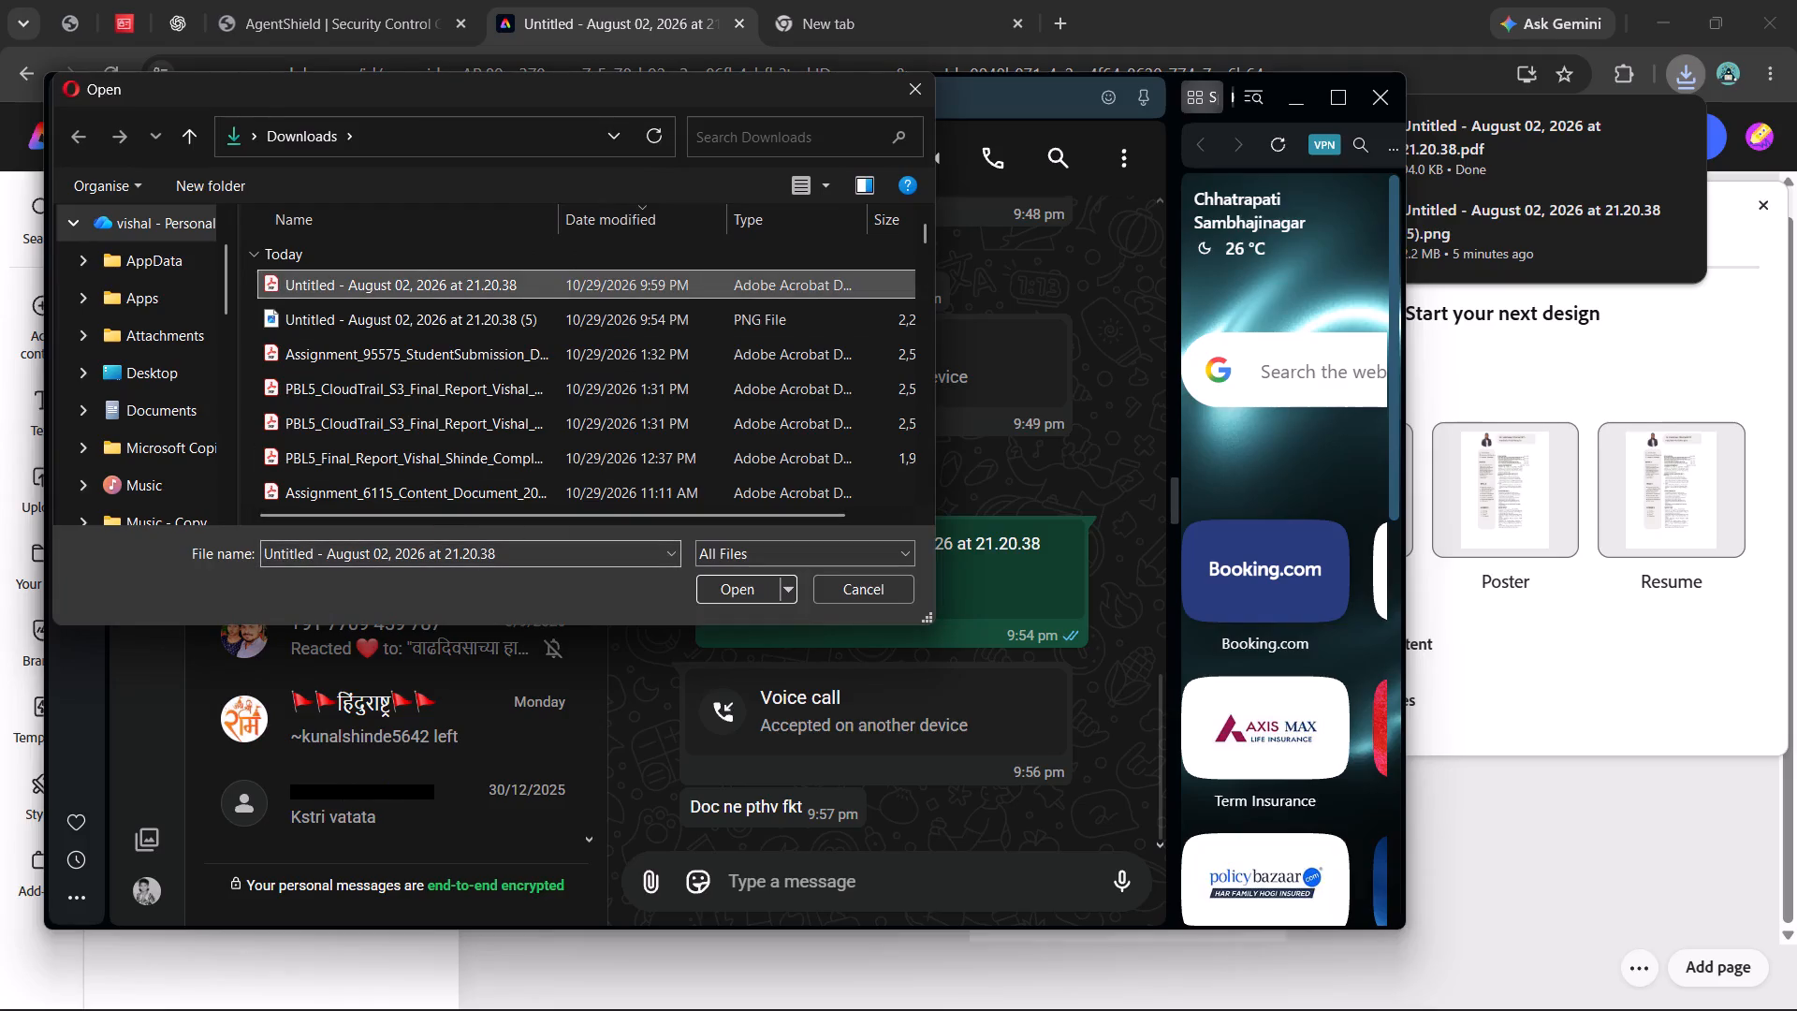
{"action": "left_click", "coordinate": [523, 551]}
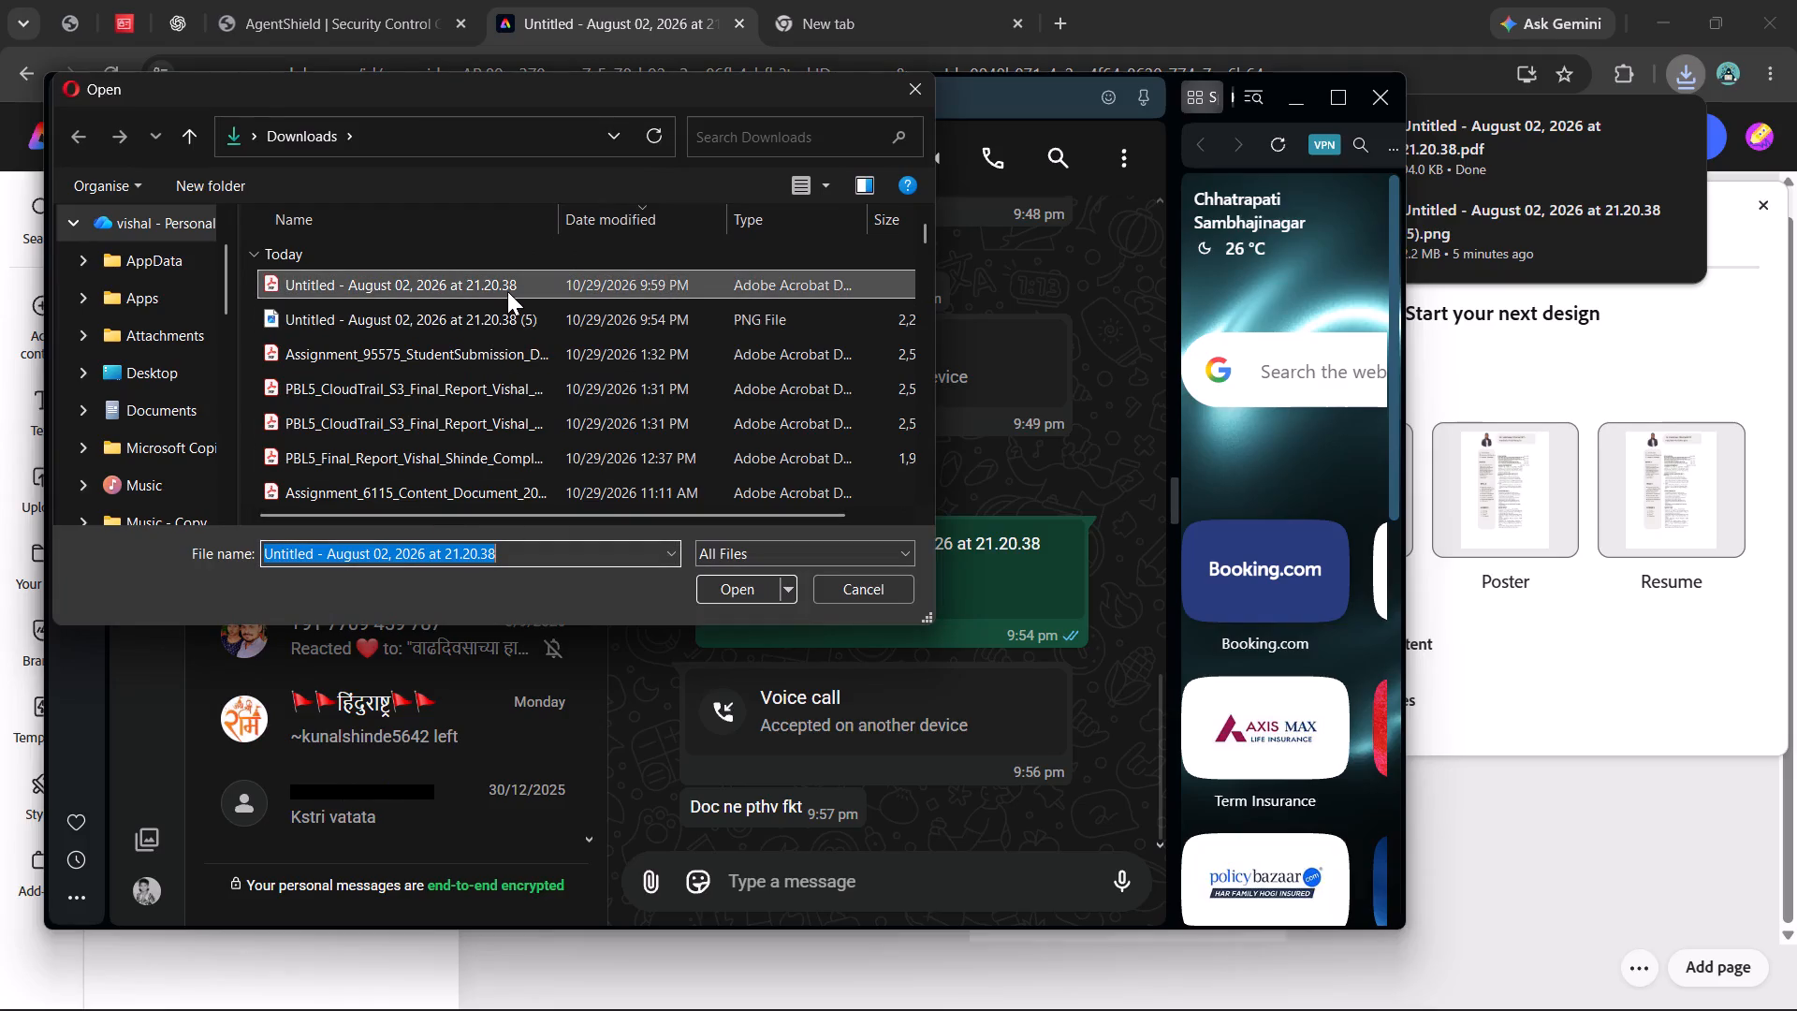
{"action": "right_click", "coordinate": [507, 291]}
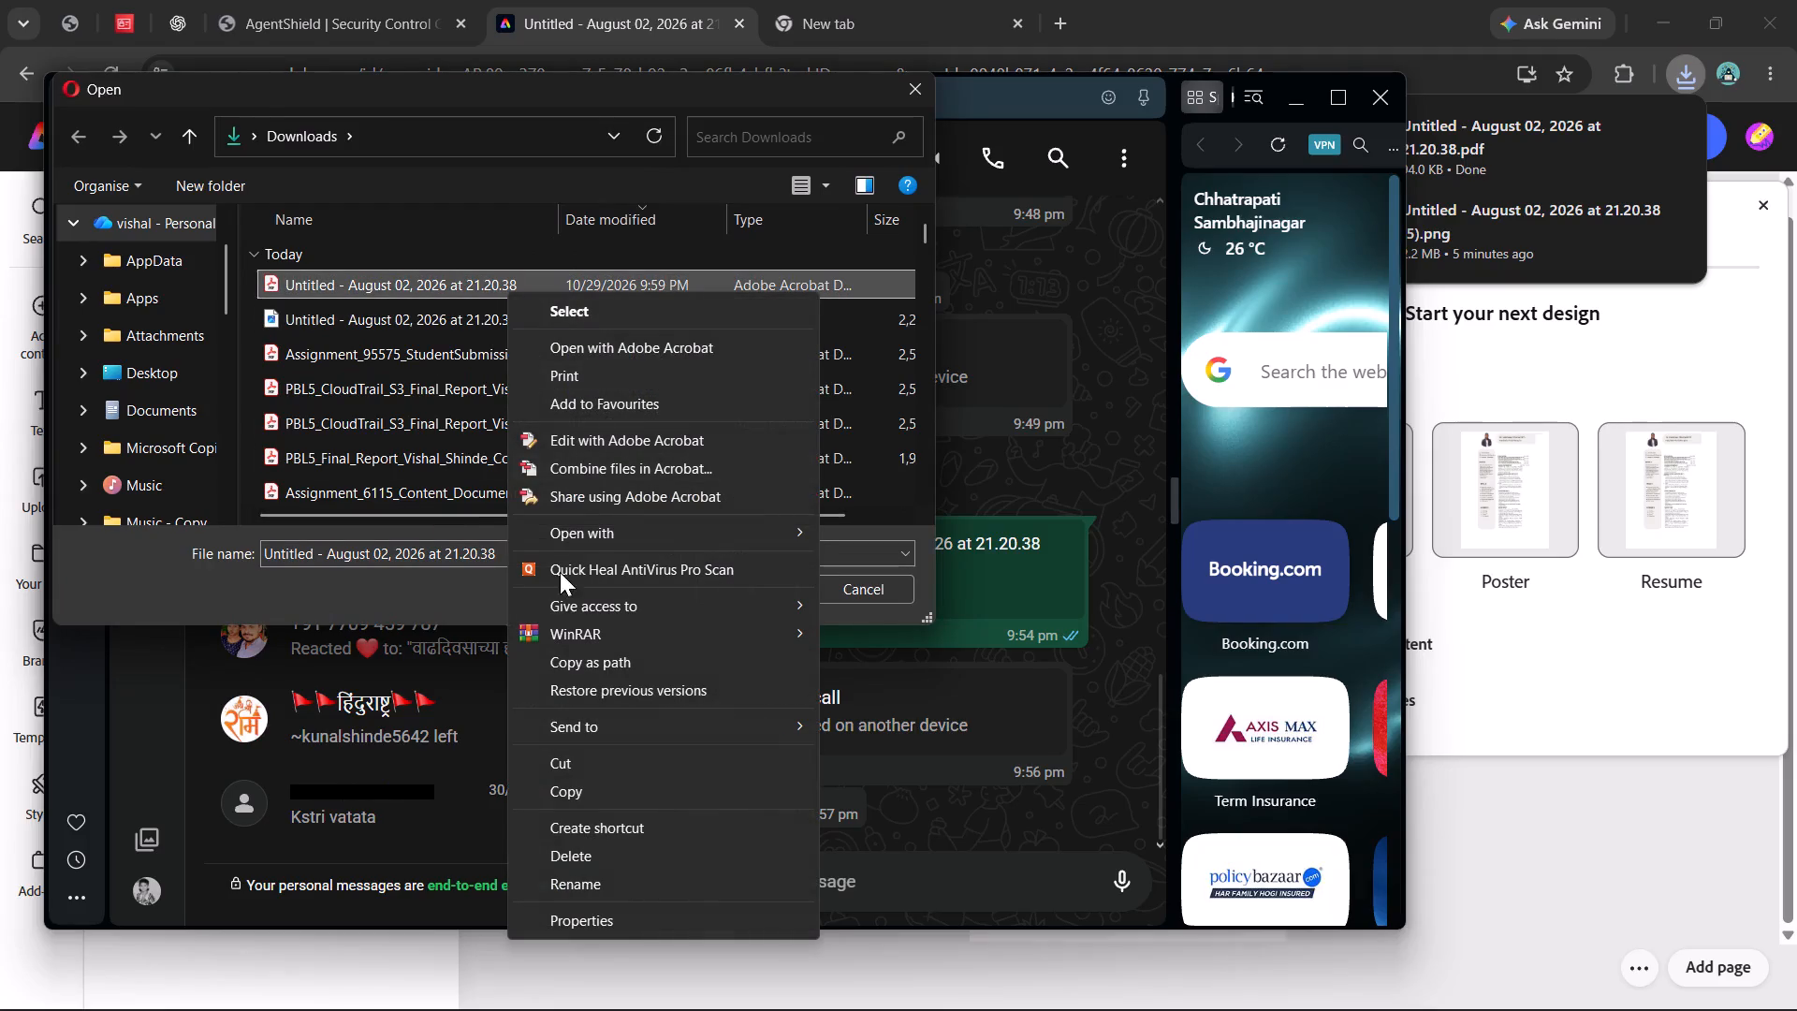
{"action": "left_click", "coordinate": [587, 882]}
{"action": "key", "text": "space"}
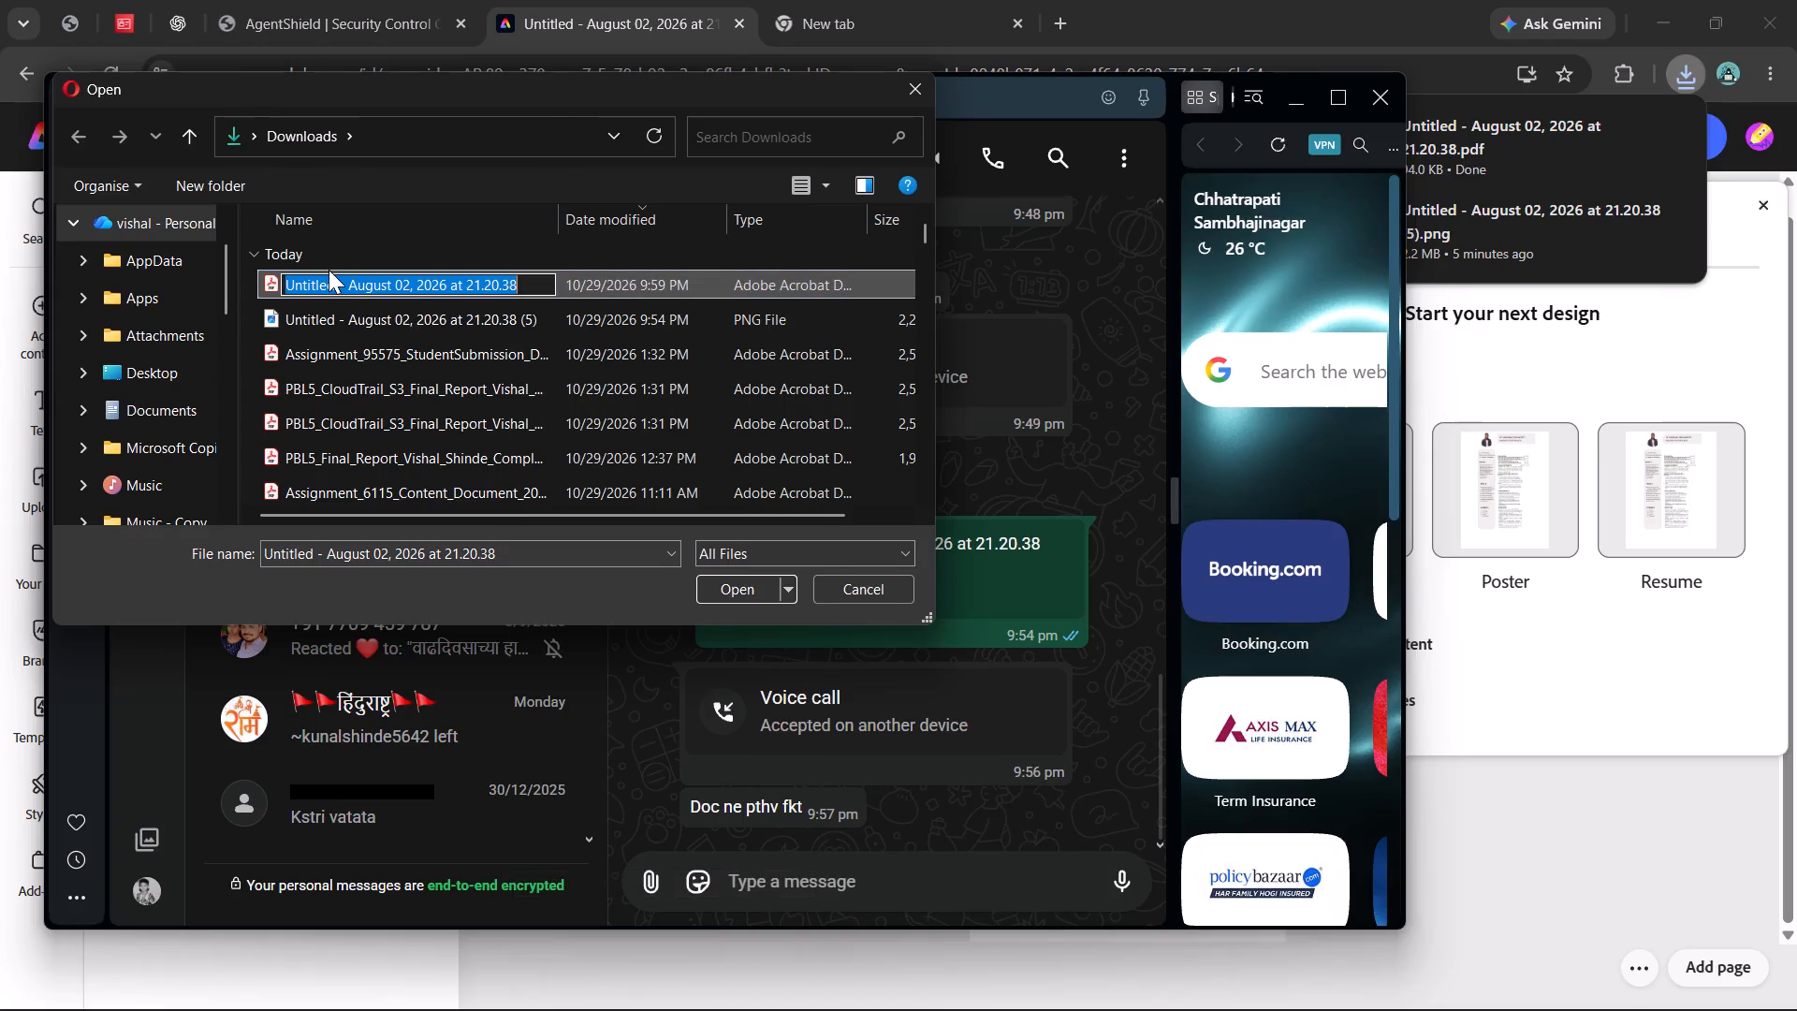
{"action": "type", "text": "resim"}
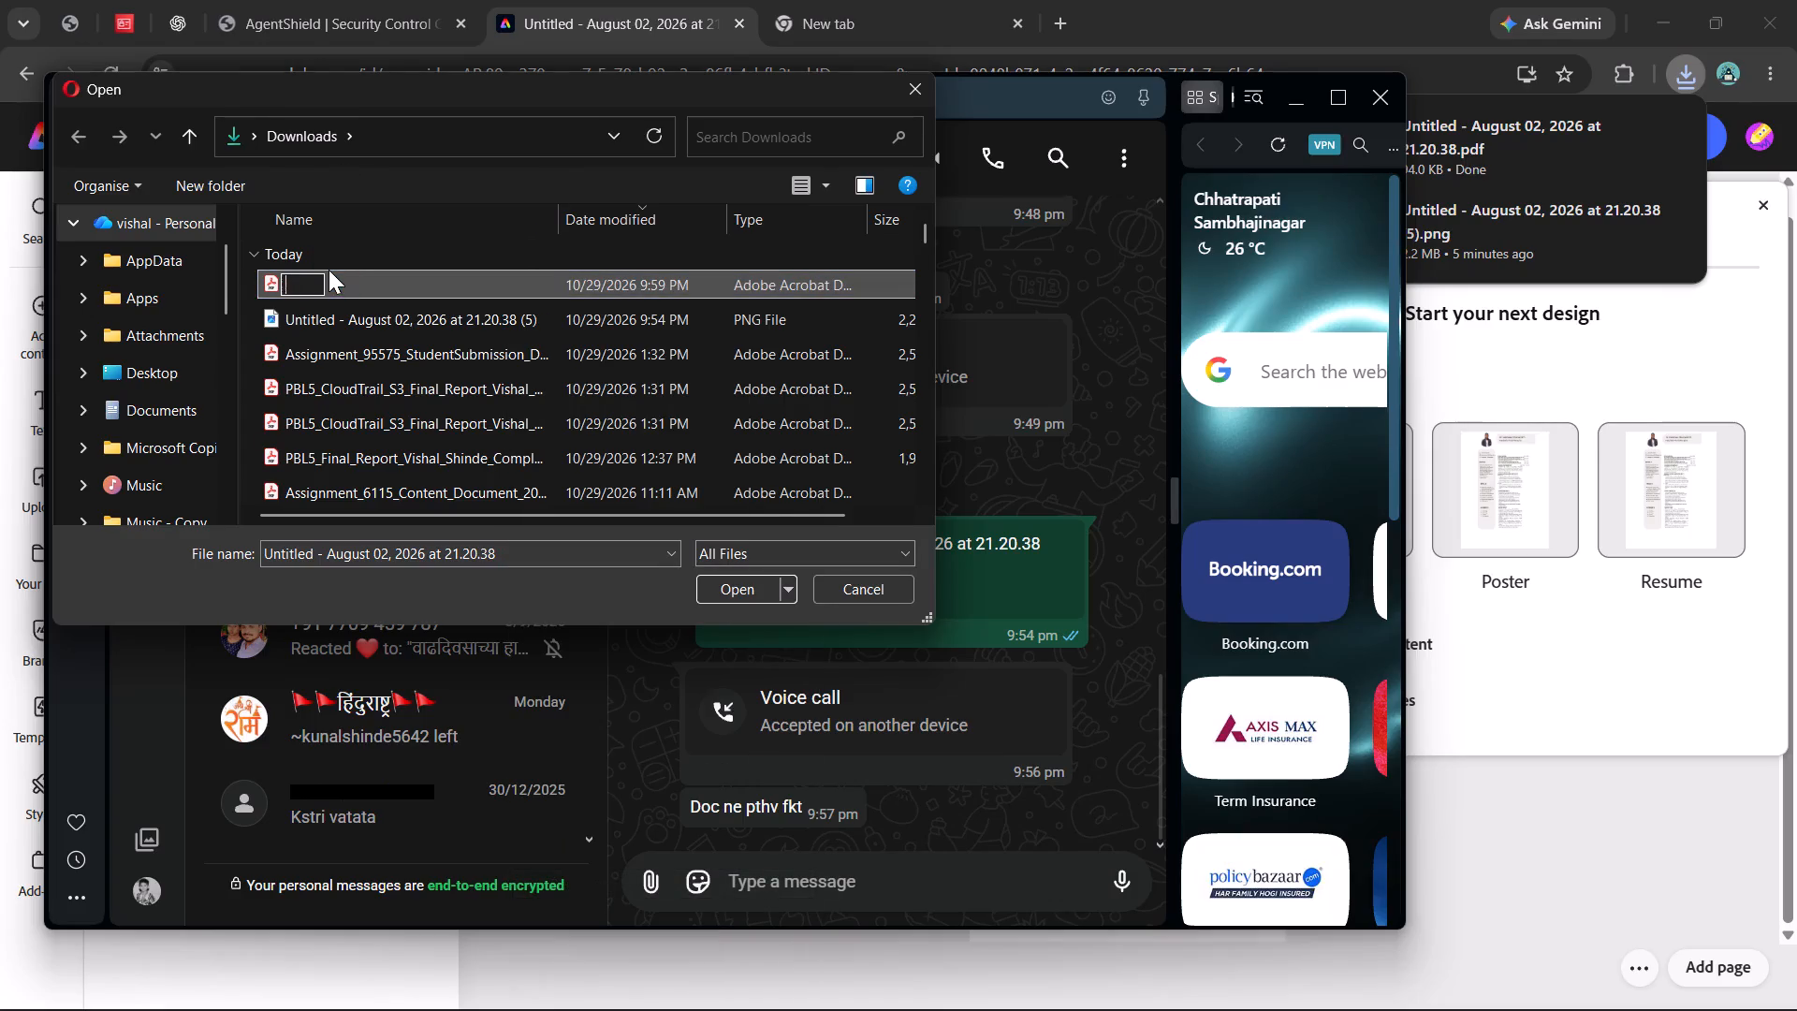
{"action": "type", "text": "RE"}
{"action": "key", "text": "BackSpace"}
{"action": "type", "text": "esum"}
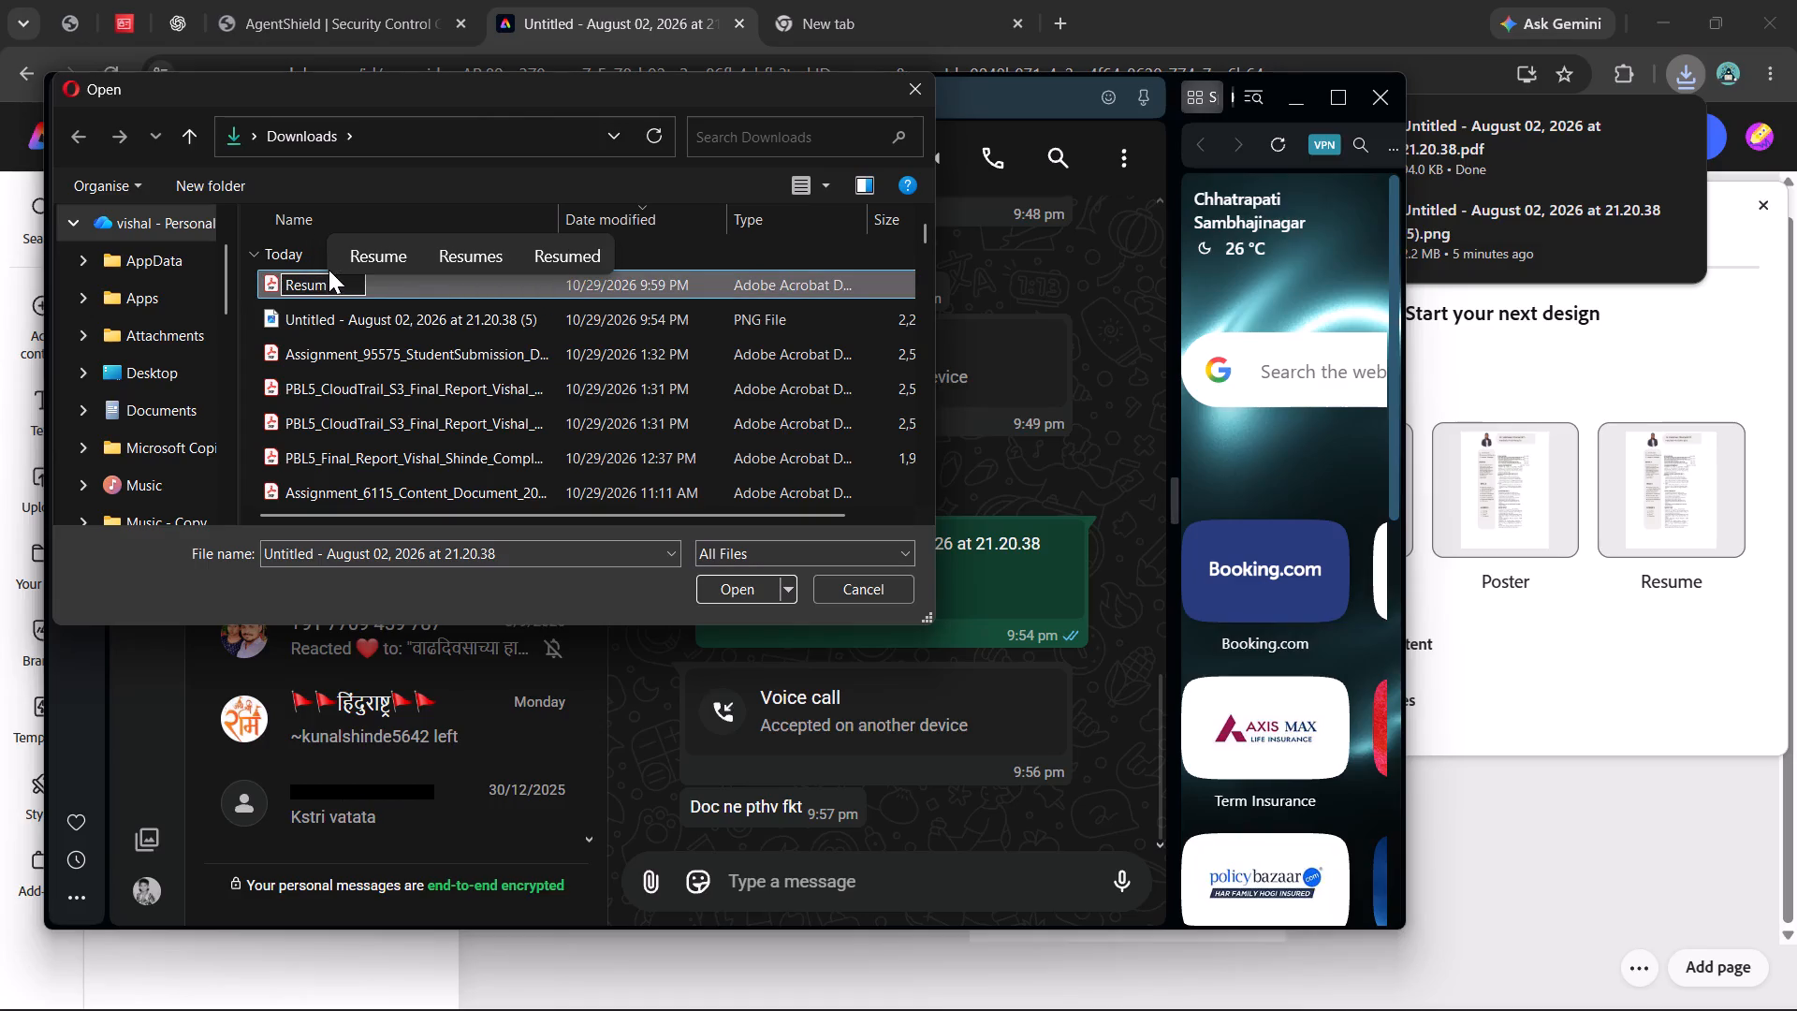
{"action": "left_click", "coordinate": [393, 261]}
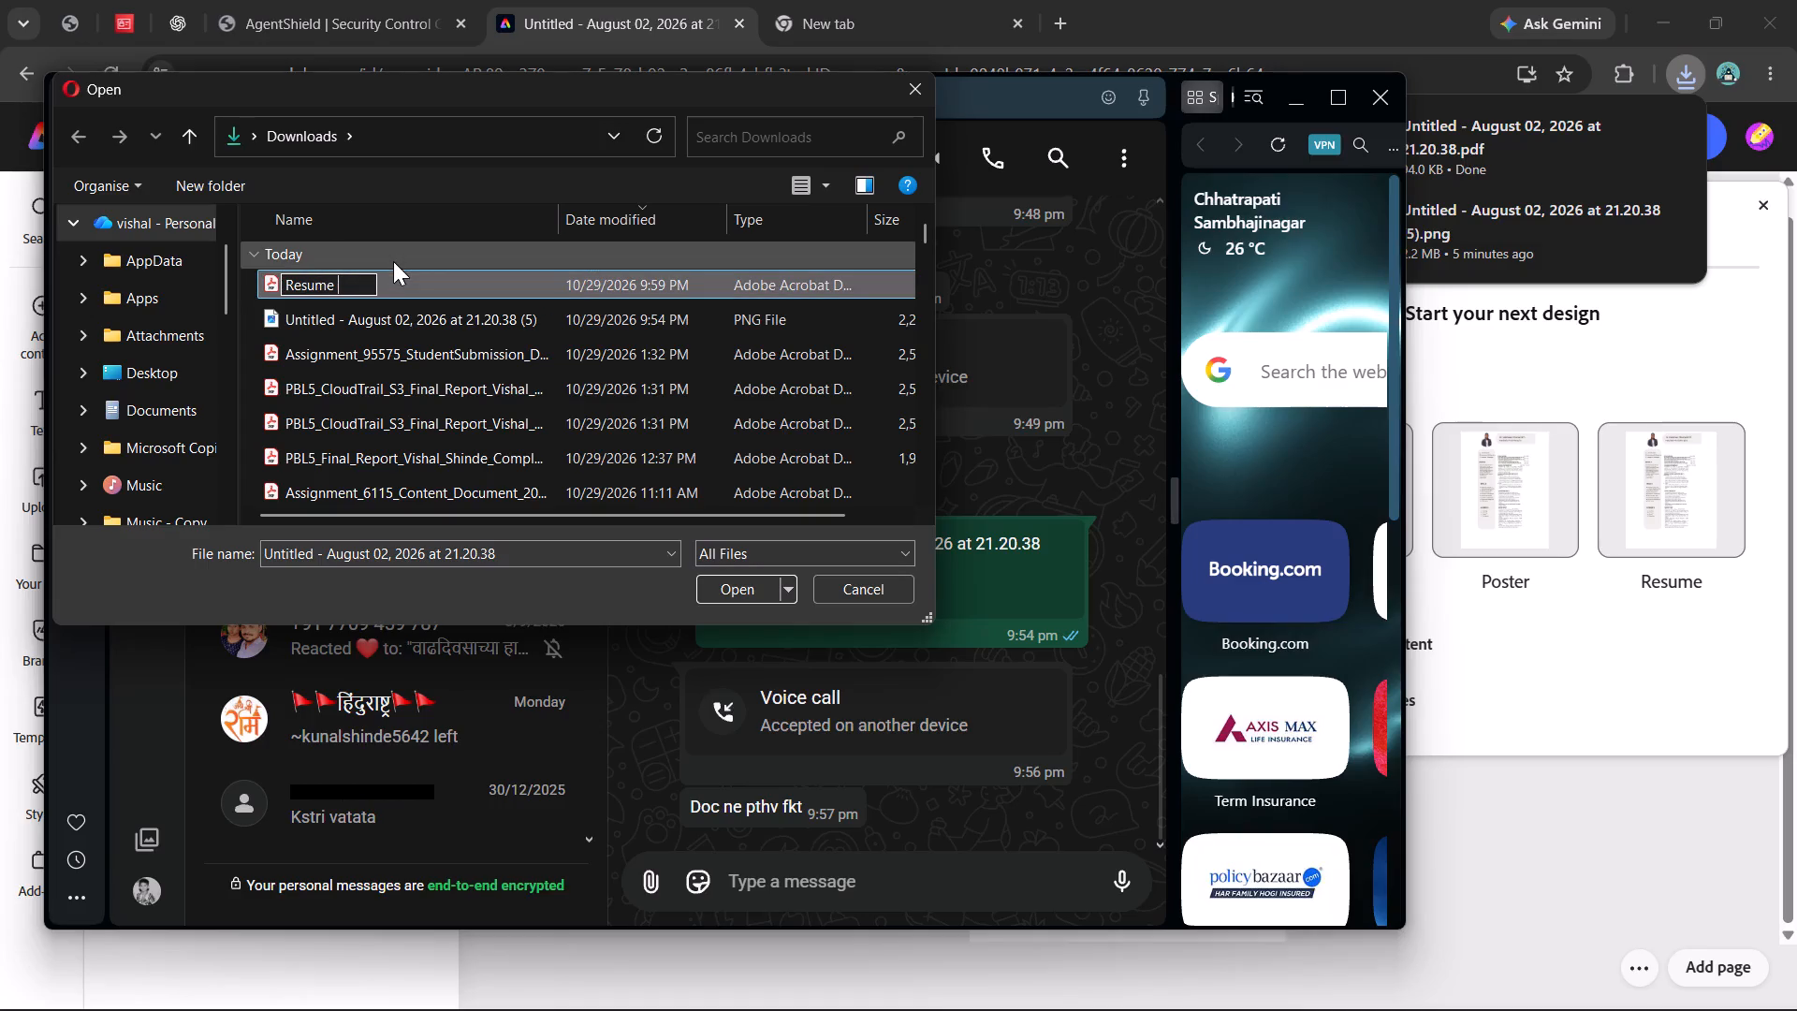
{"action": "type", "text": "11"}
{"action": "key", "text": "BackSpace"}
{"action": "key", "text": "BackSpace"}
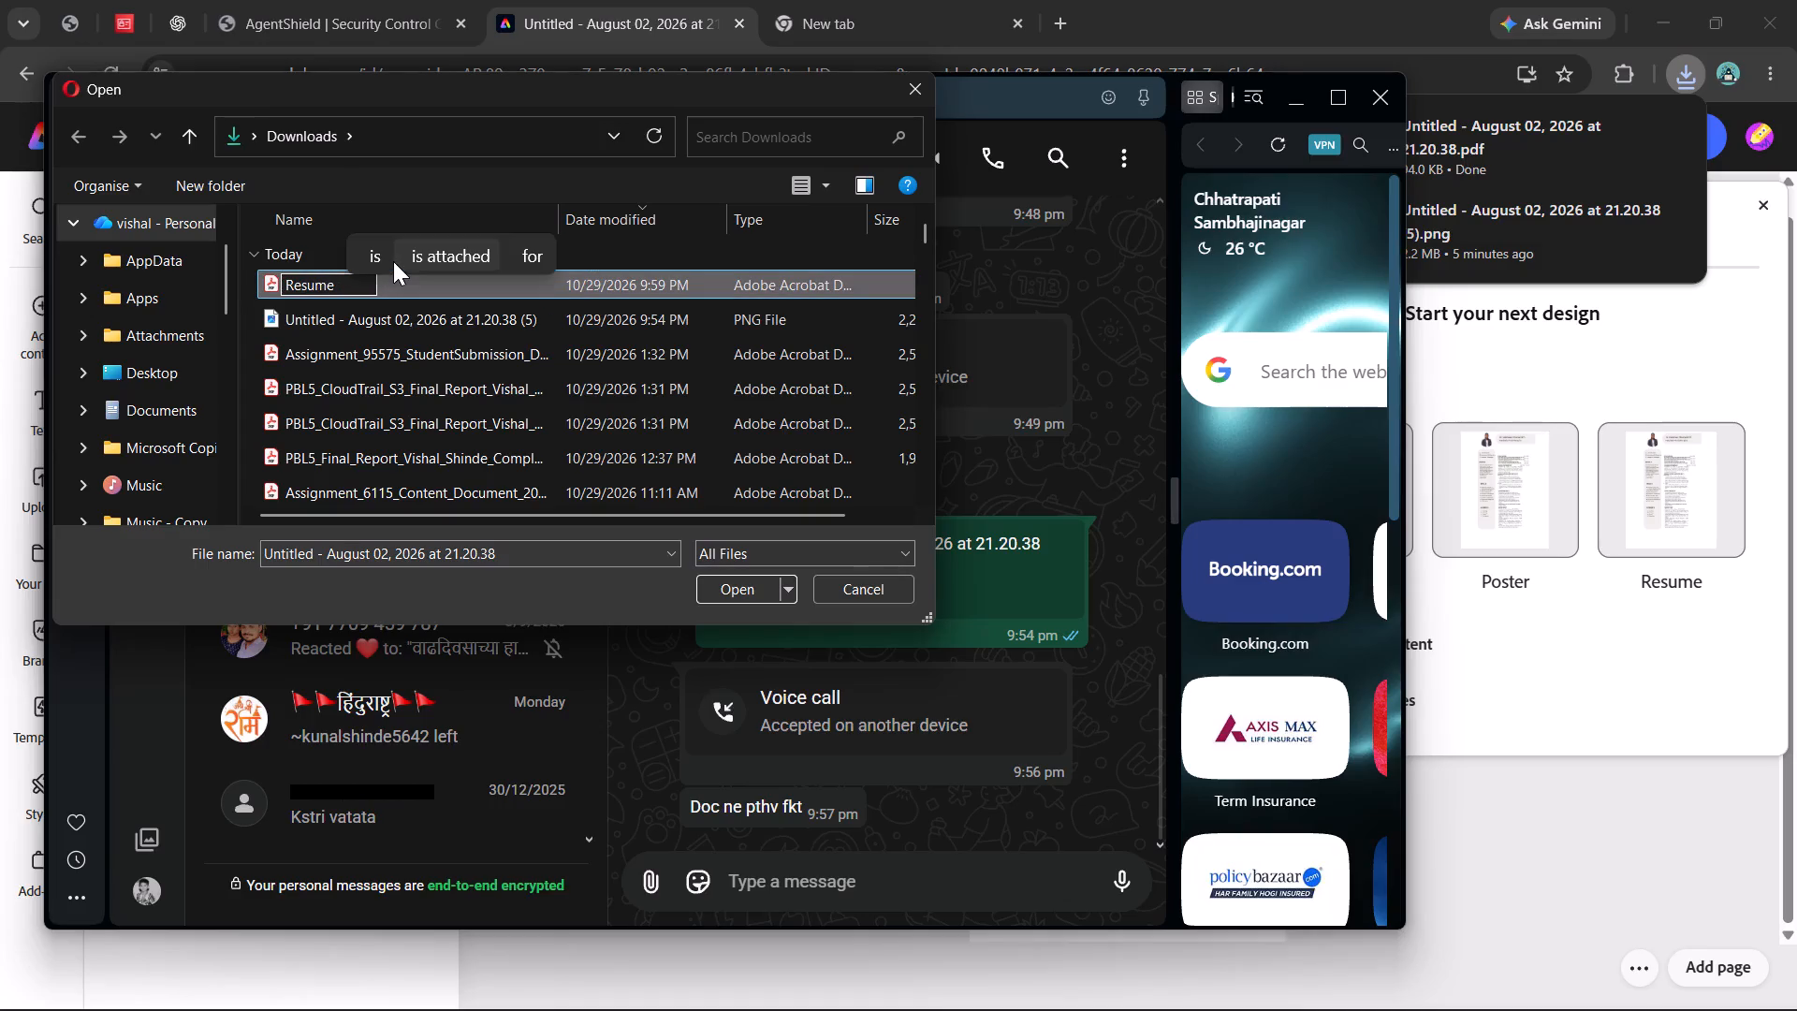
{"action": "type", "text": "28"}
{"action": "key", "text": "BackSpace"}
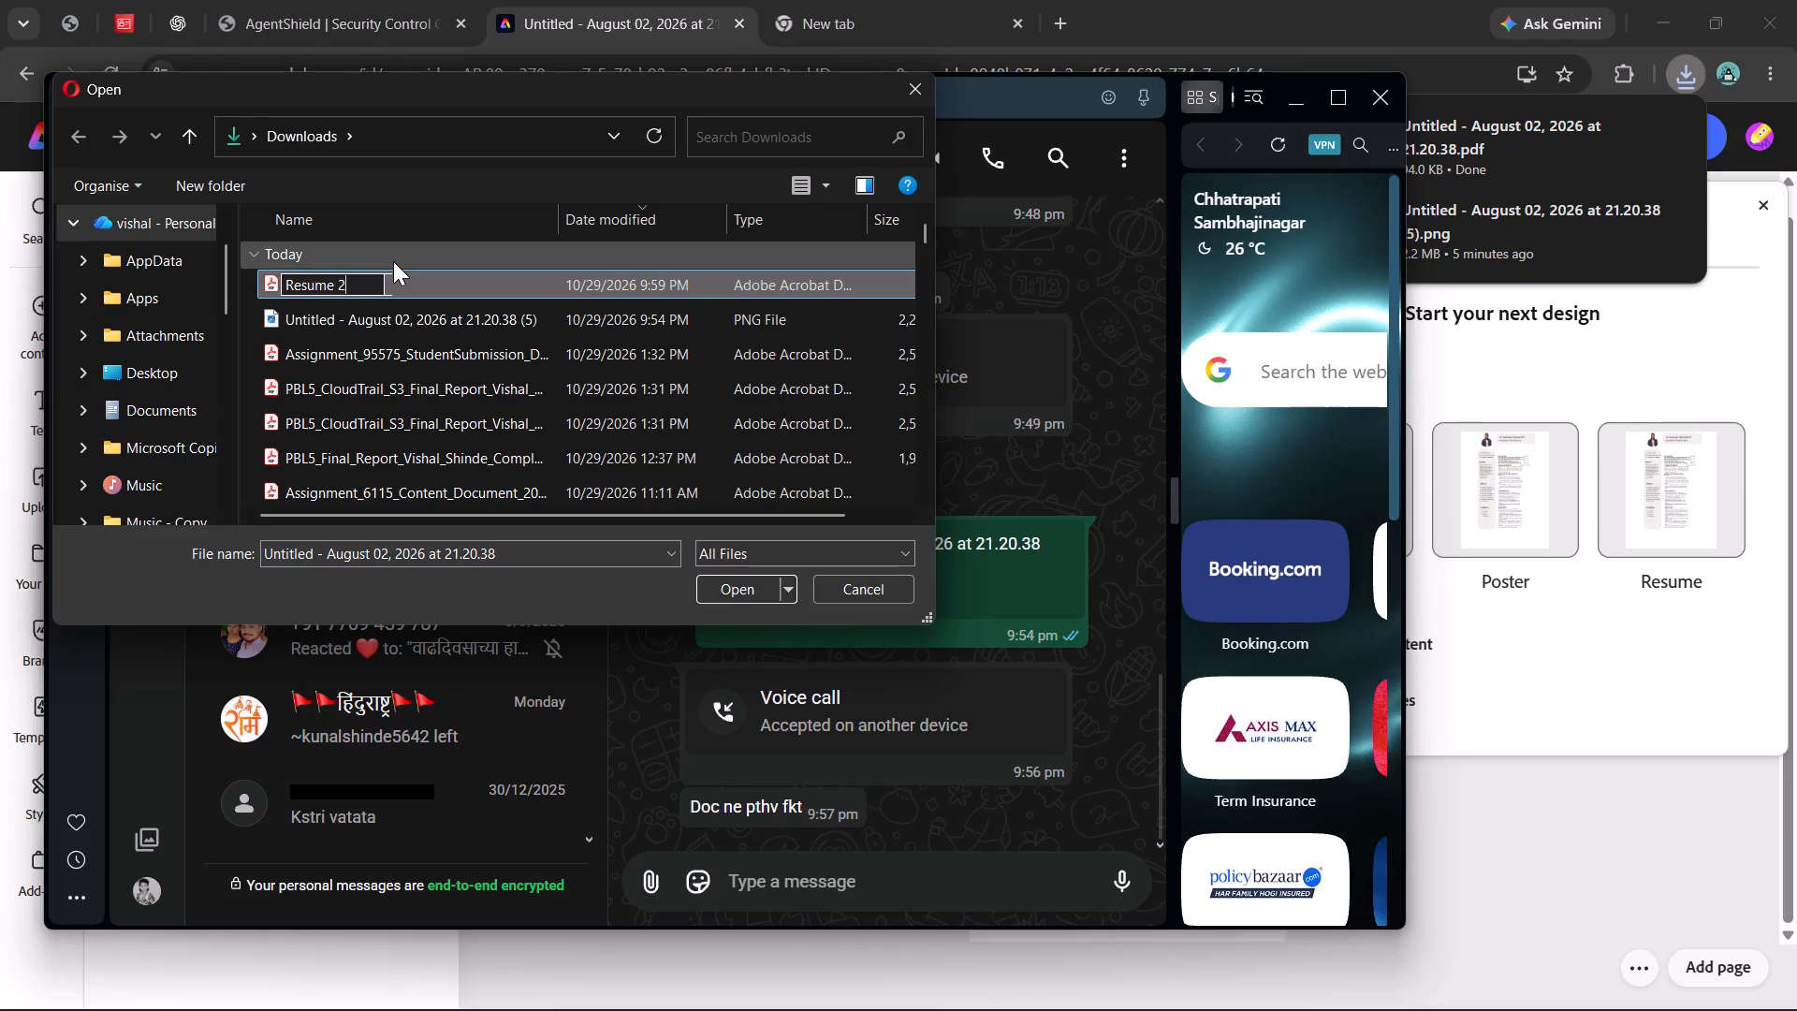
{"action": "key", "text": "BackSpace"}
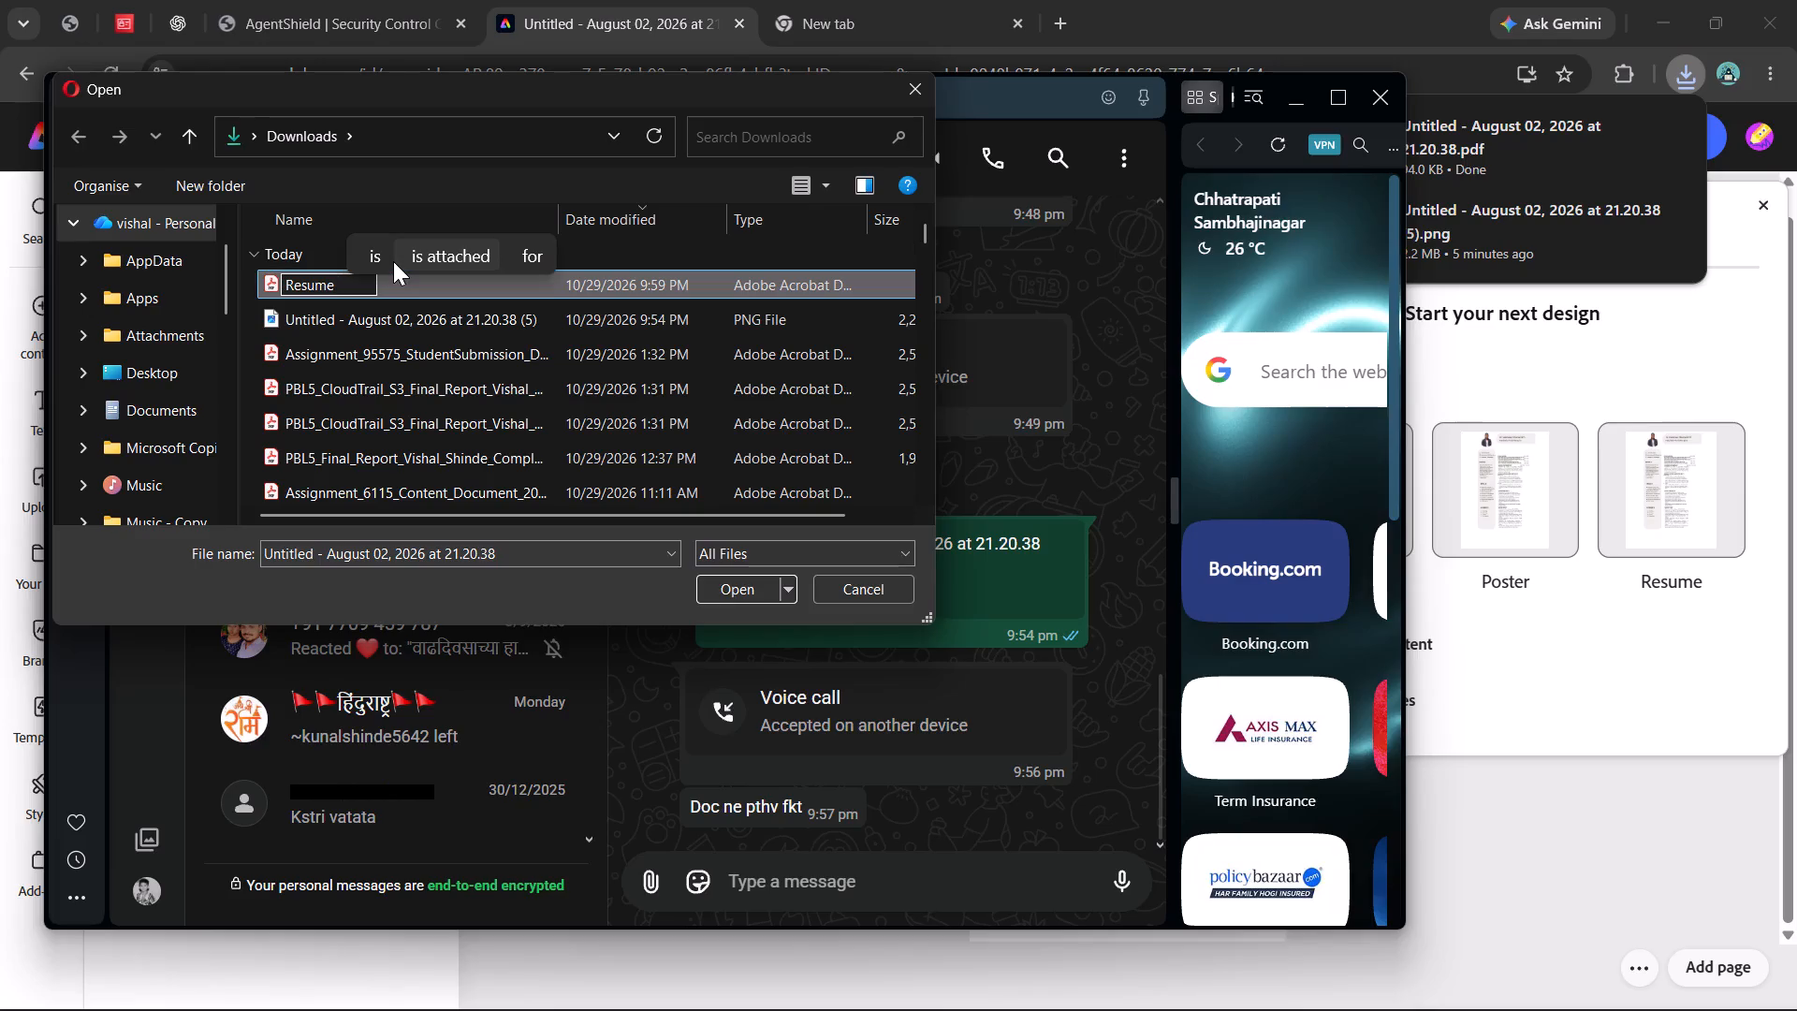
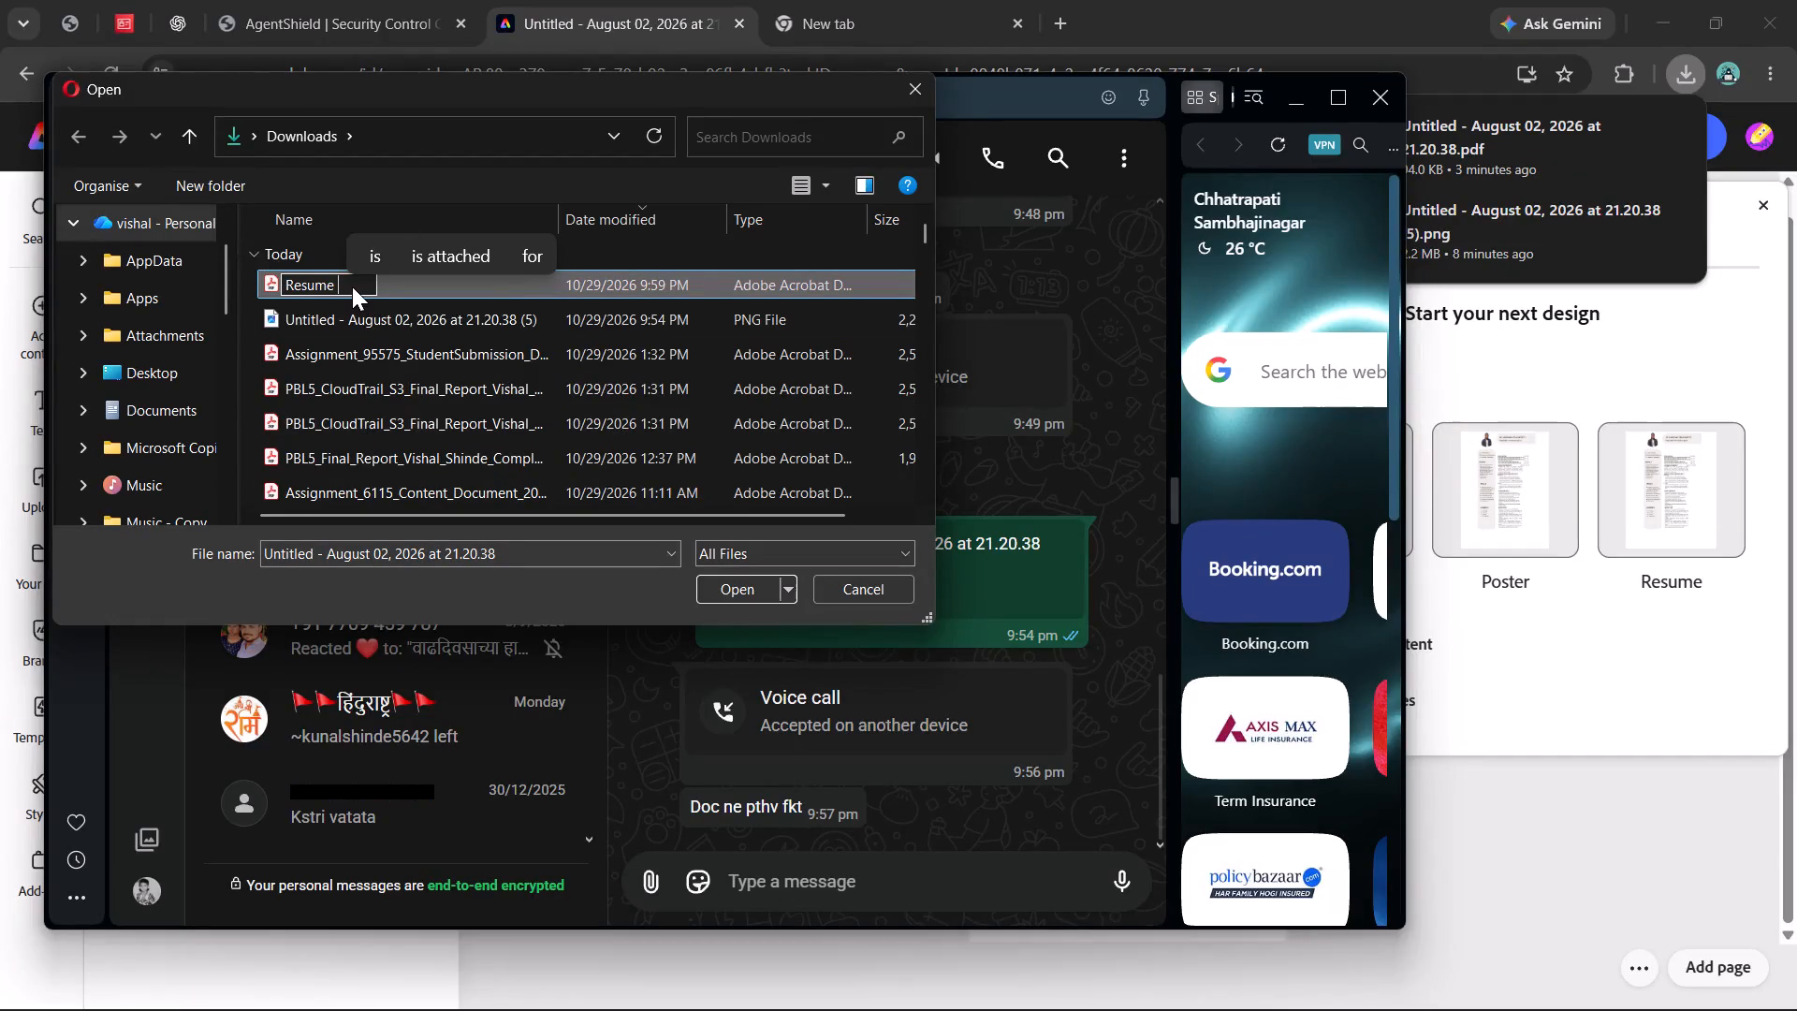
Add the number 30 to the PDF's new file name in Downloads, making it Resume 30.
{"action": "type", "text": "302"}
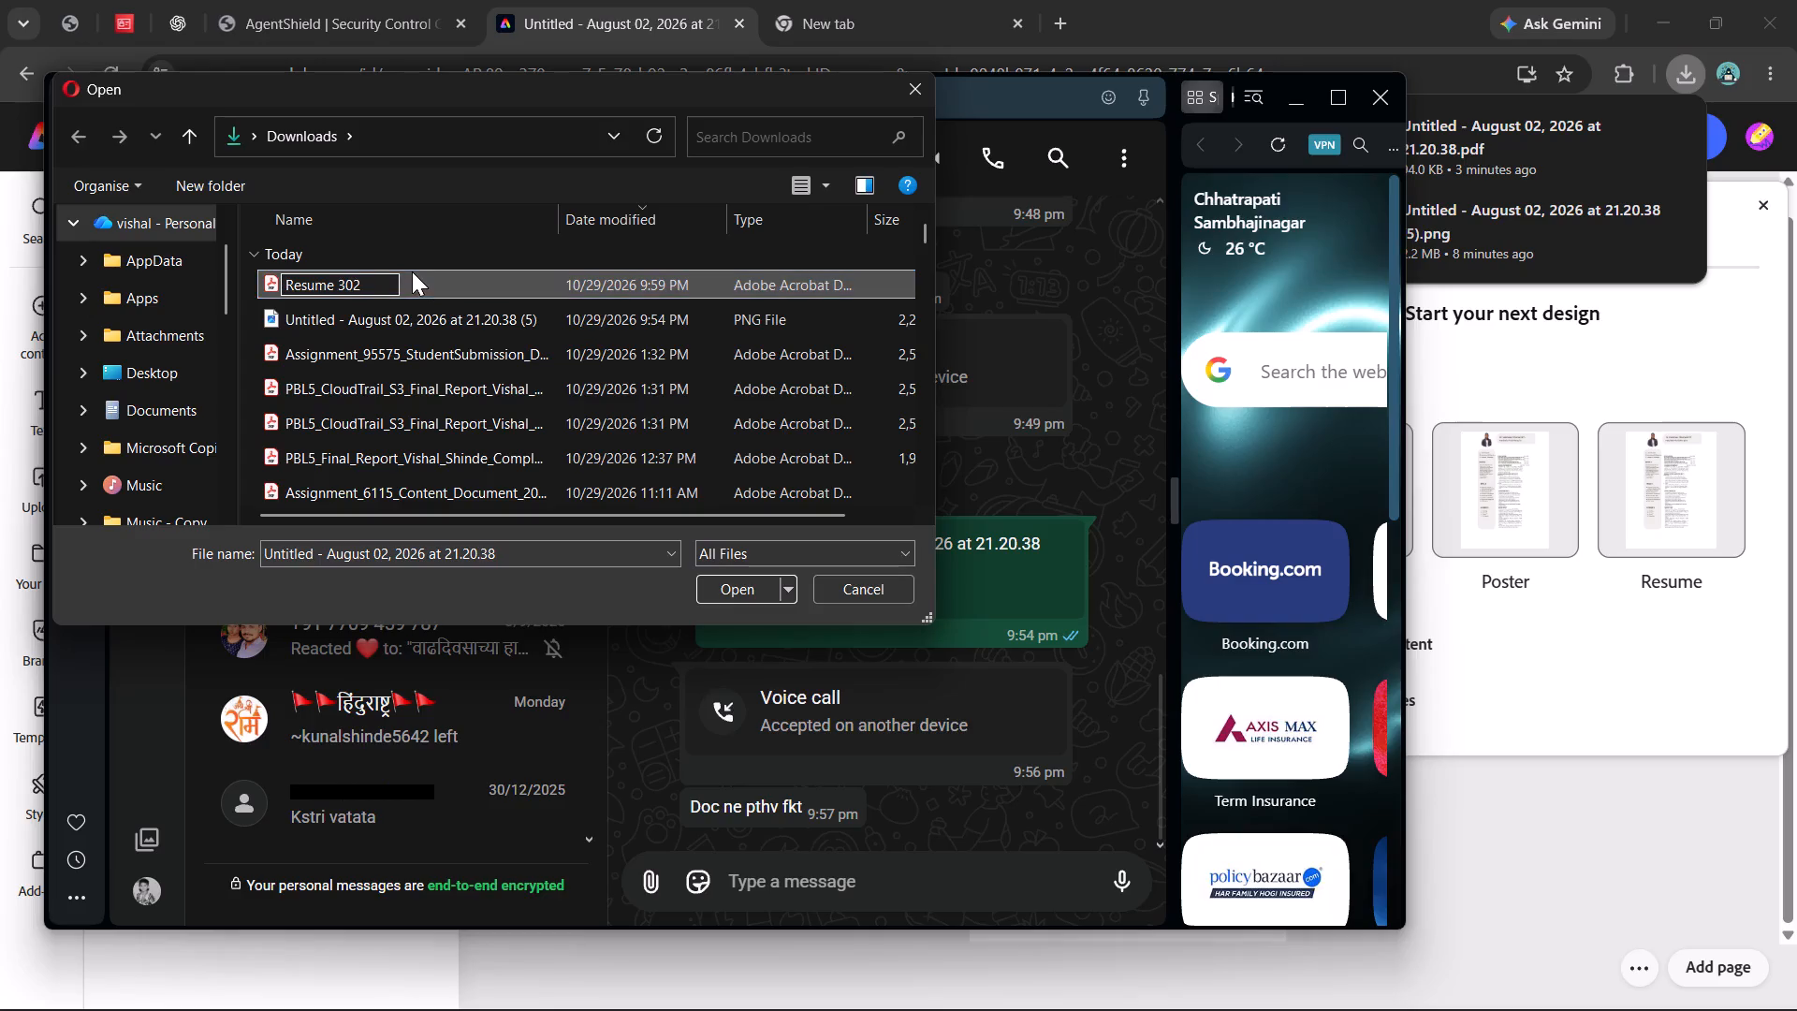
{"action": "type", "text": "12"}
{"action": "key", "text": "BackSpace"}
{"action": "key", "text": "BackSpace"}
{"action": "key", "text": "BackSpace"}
Complete the PDF's new file name in Downloads as Resume- 3012.
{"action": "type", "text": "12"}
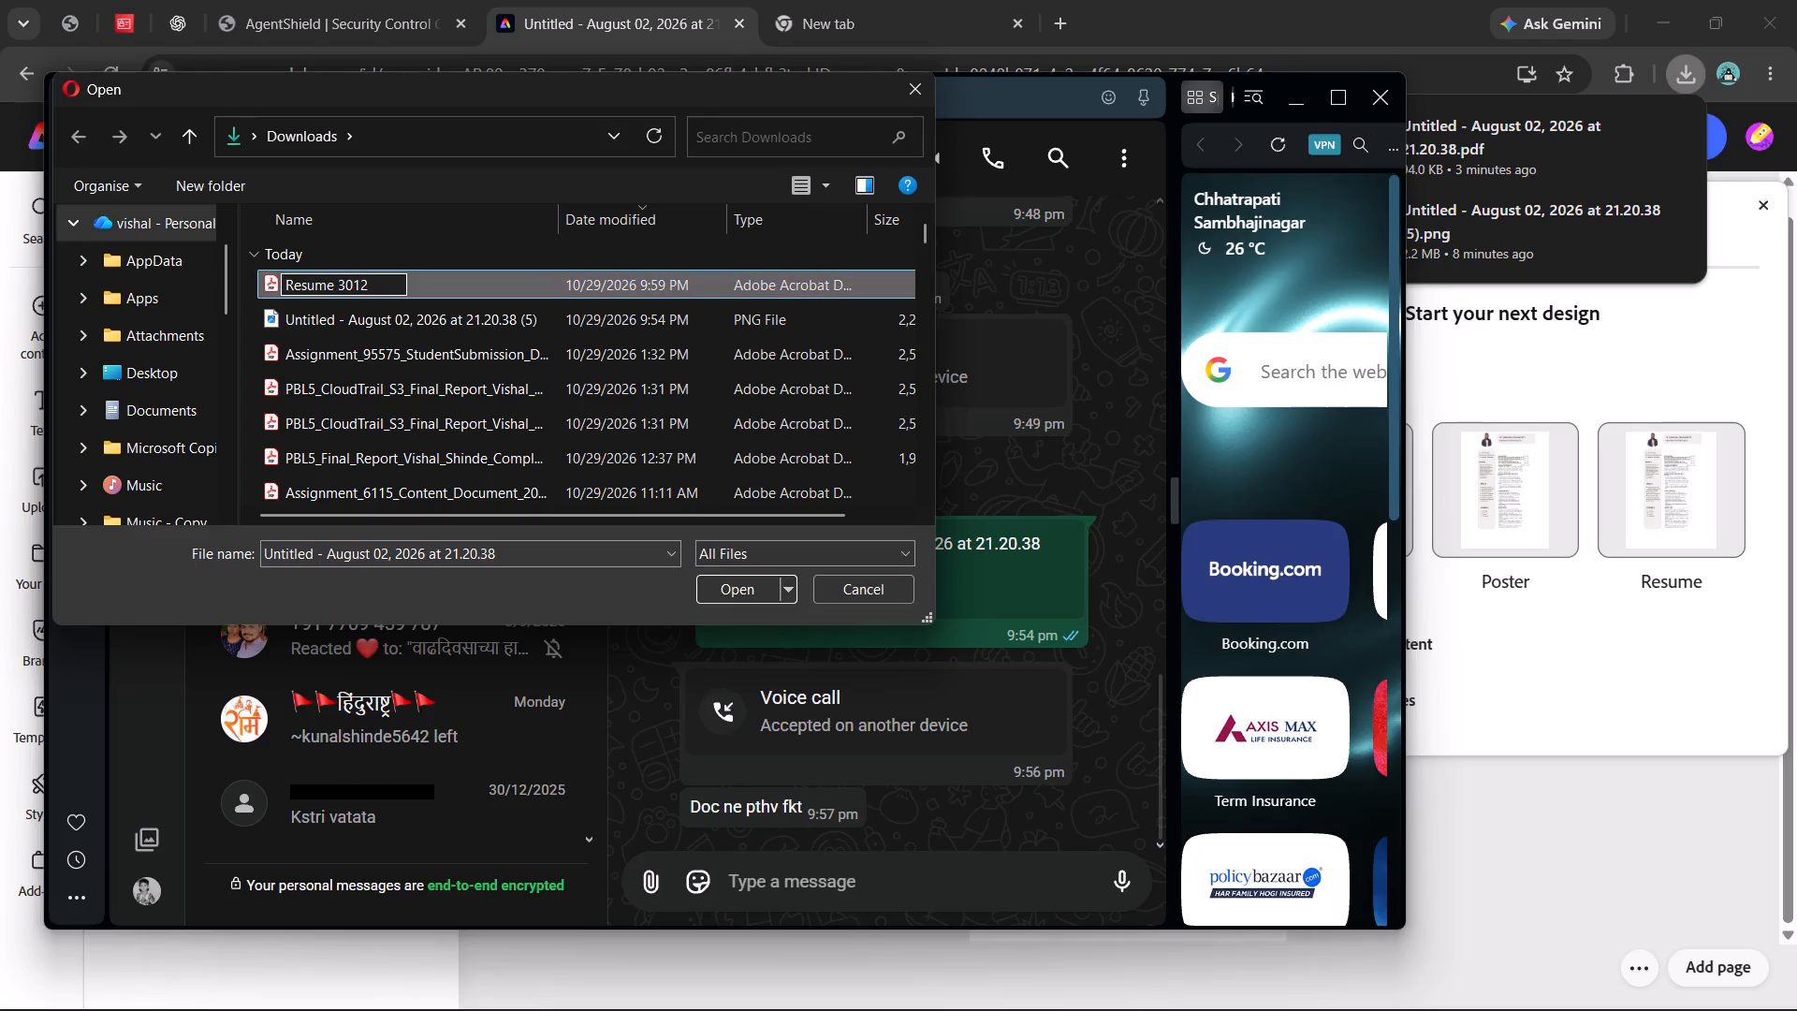
{"action": "left_click", "coordinate": [335, 287]}
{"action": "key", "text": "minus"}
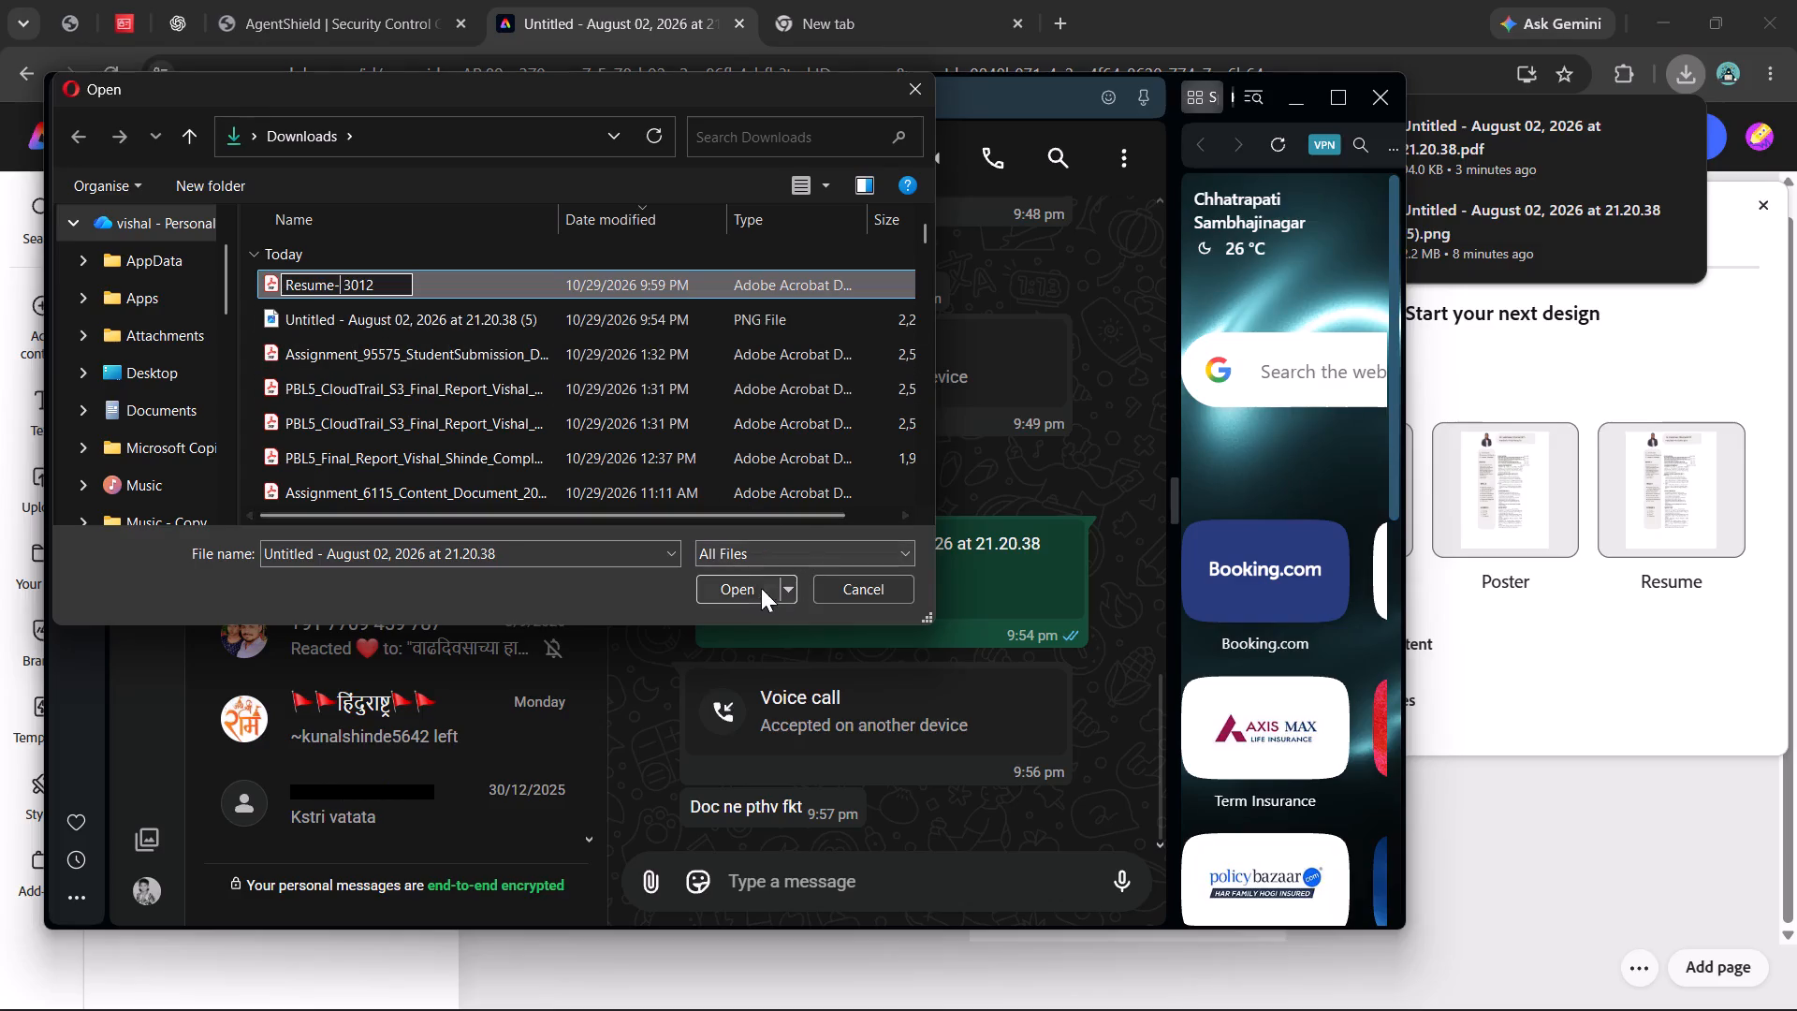
{"action": "left_click", "coordinate": [527, 241]}
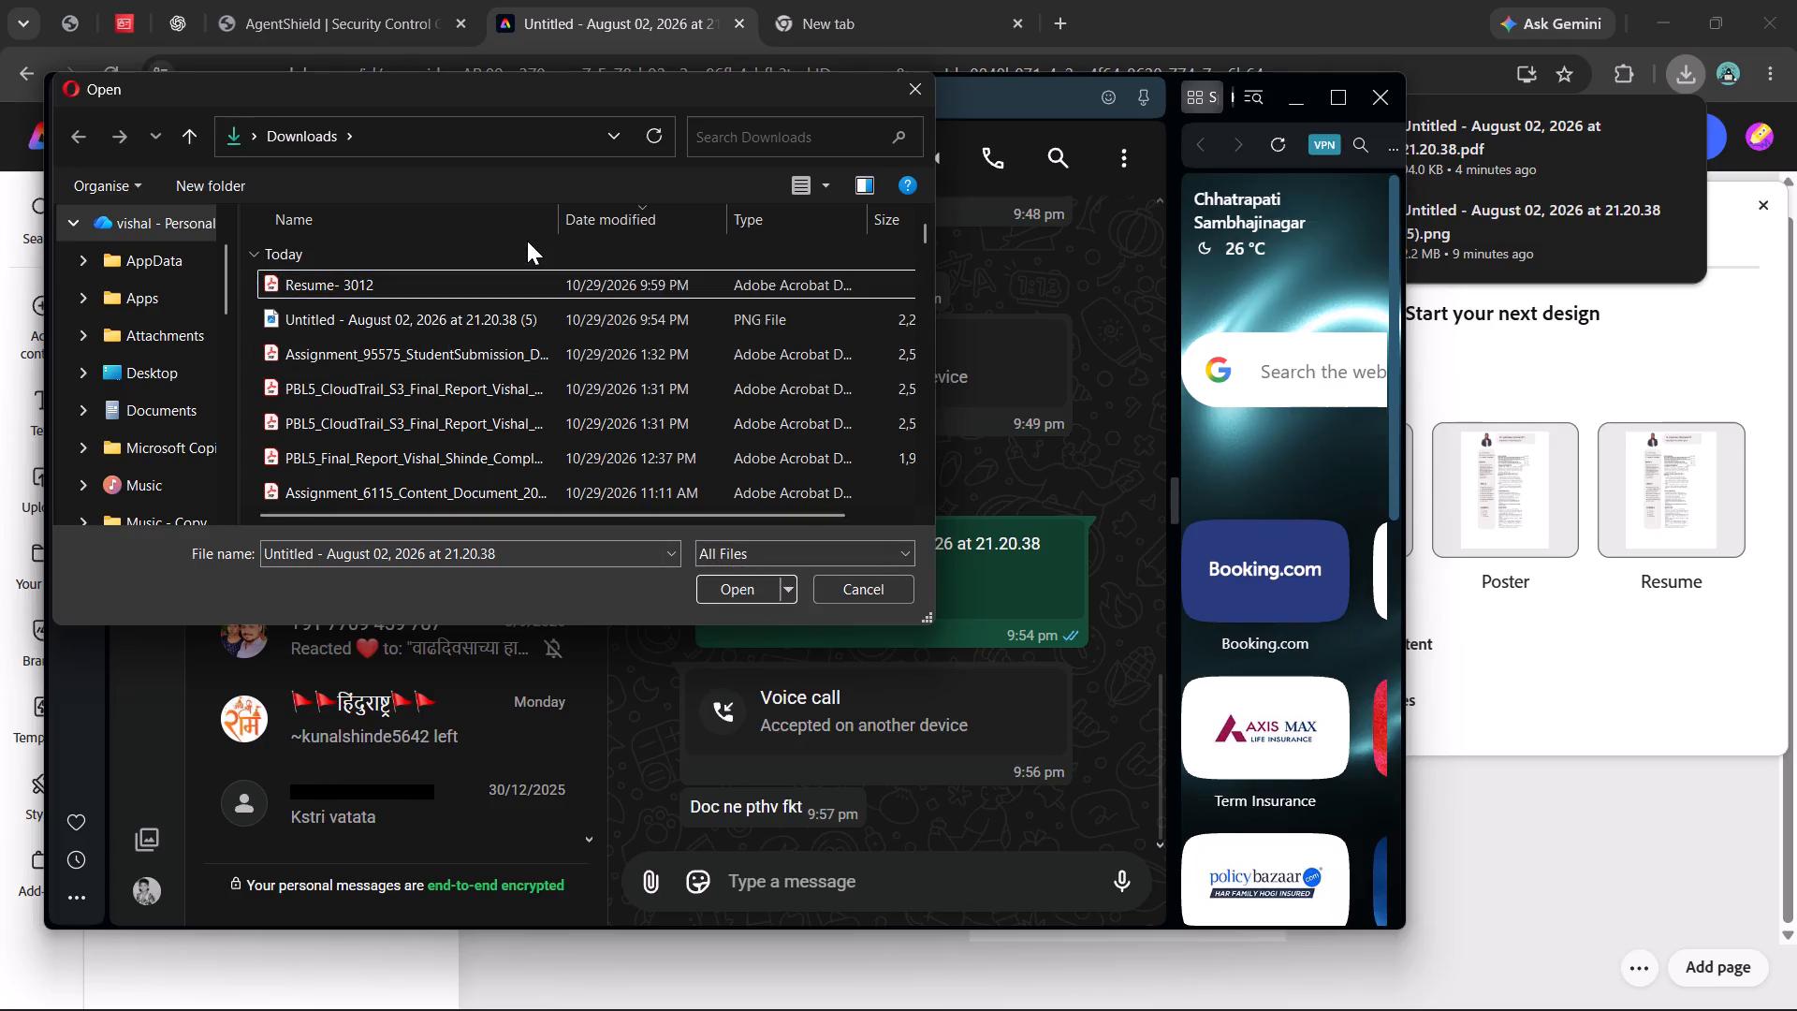
{"action": "left_click", "coordinate": [412, 292]}
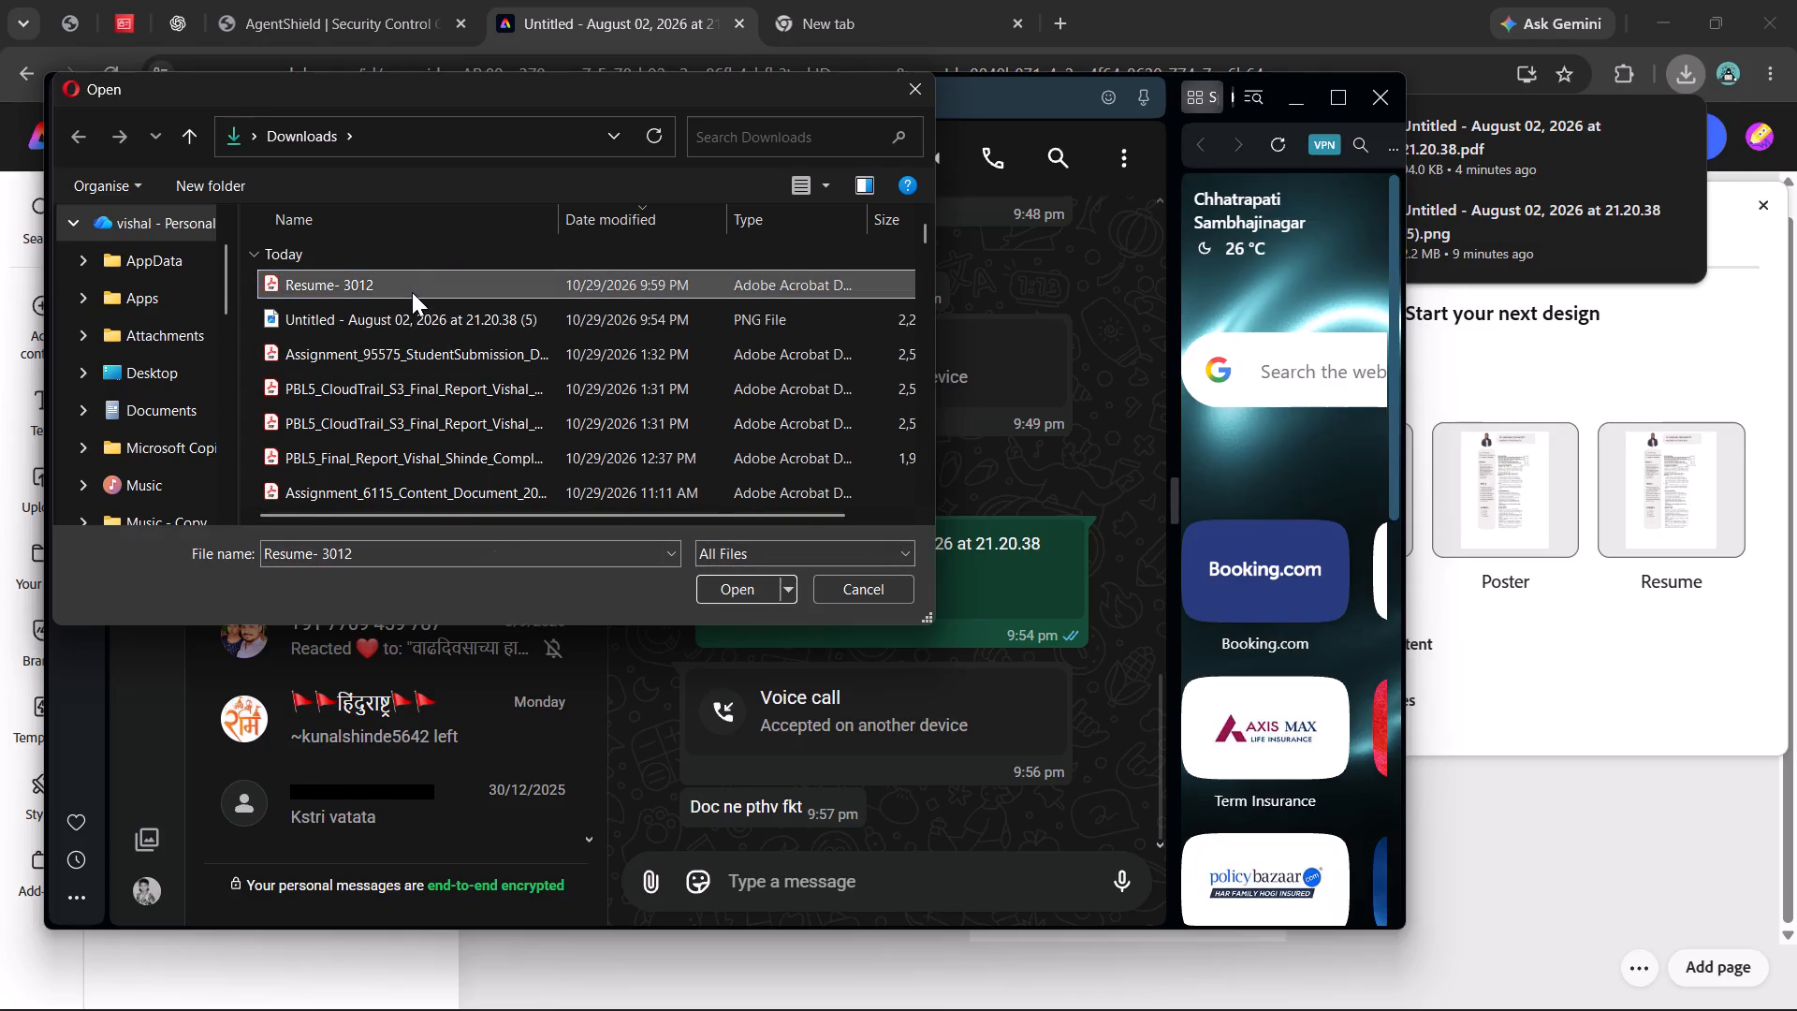
{"action": "left_click", "coordinate": [746, 582]}
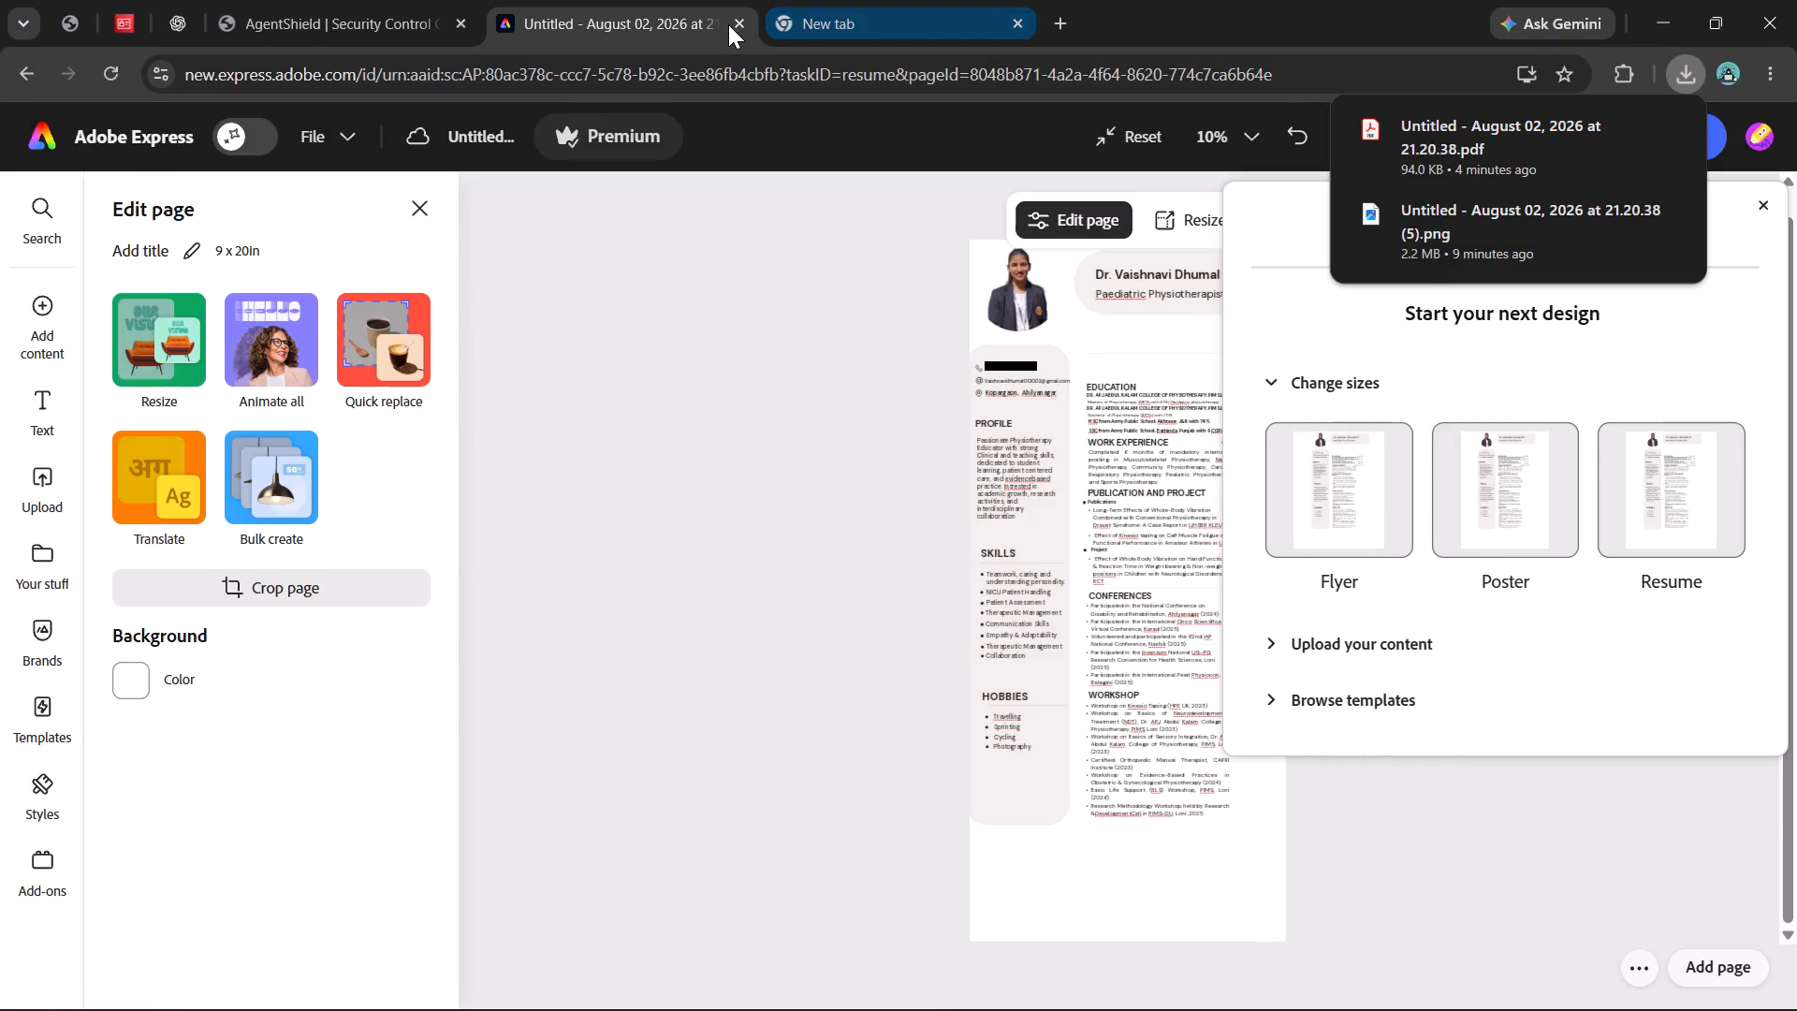
{"action": "left_click", "coordinate": [743, 22]}
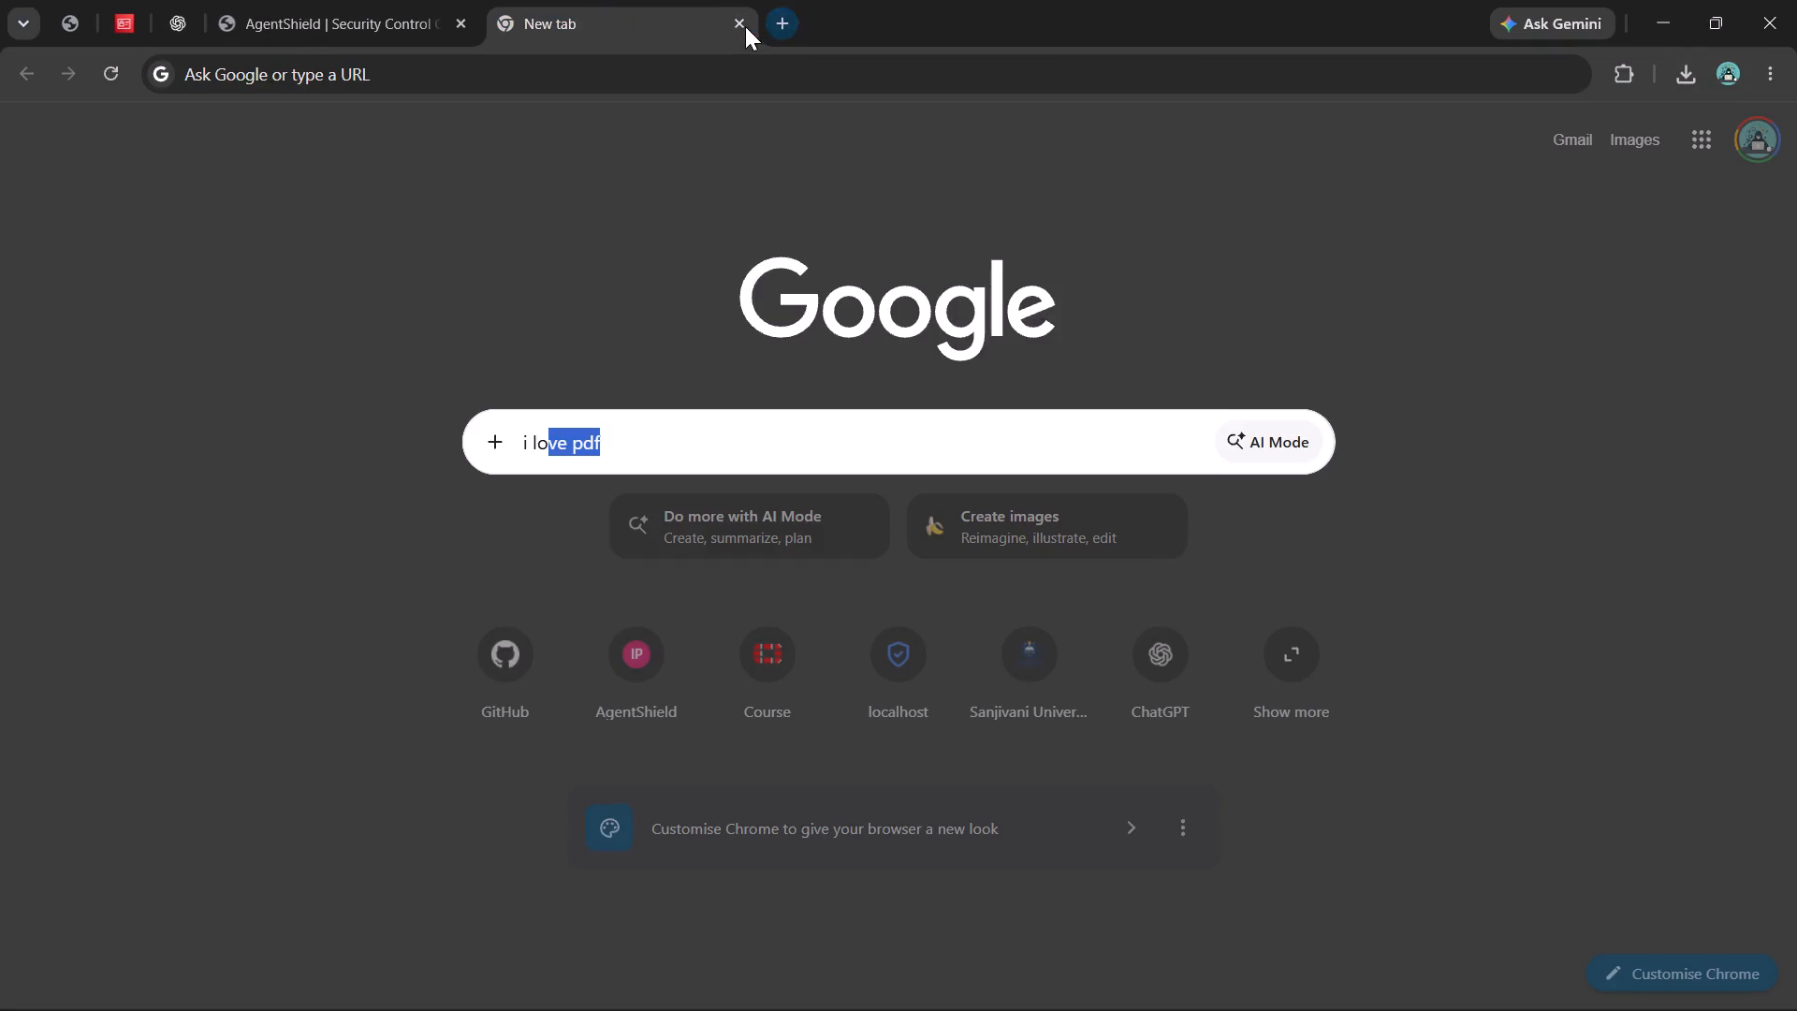
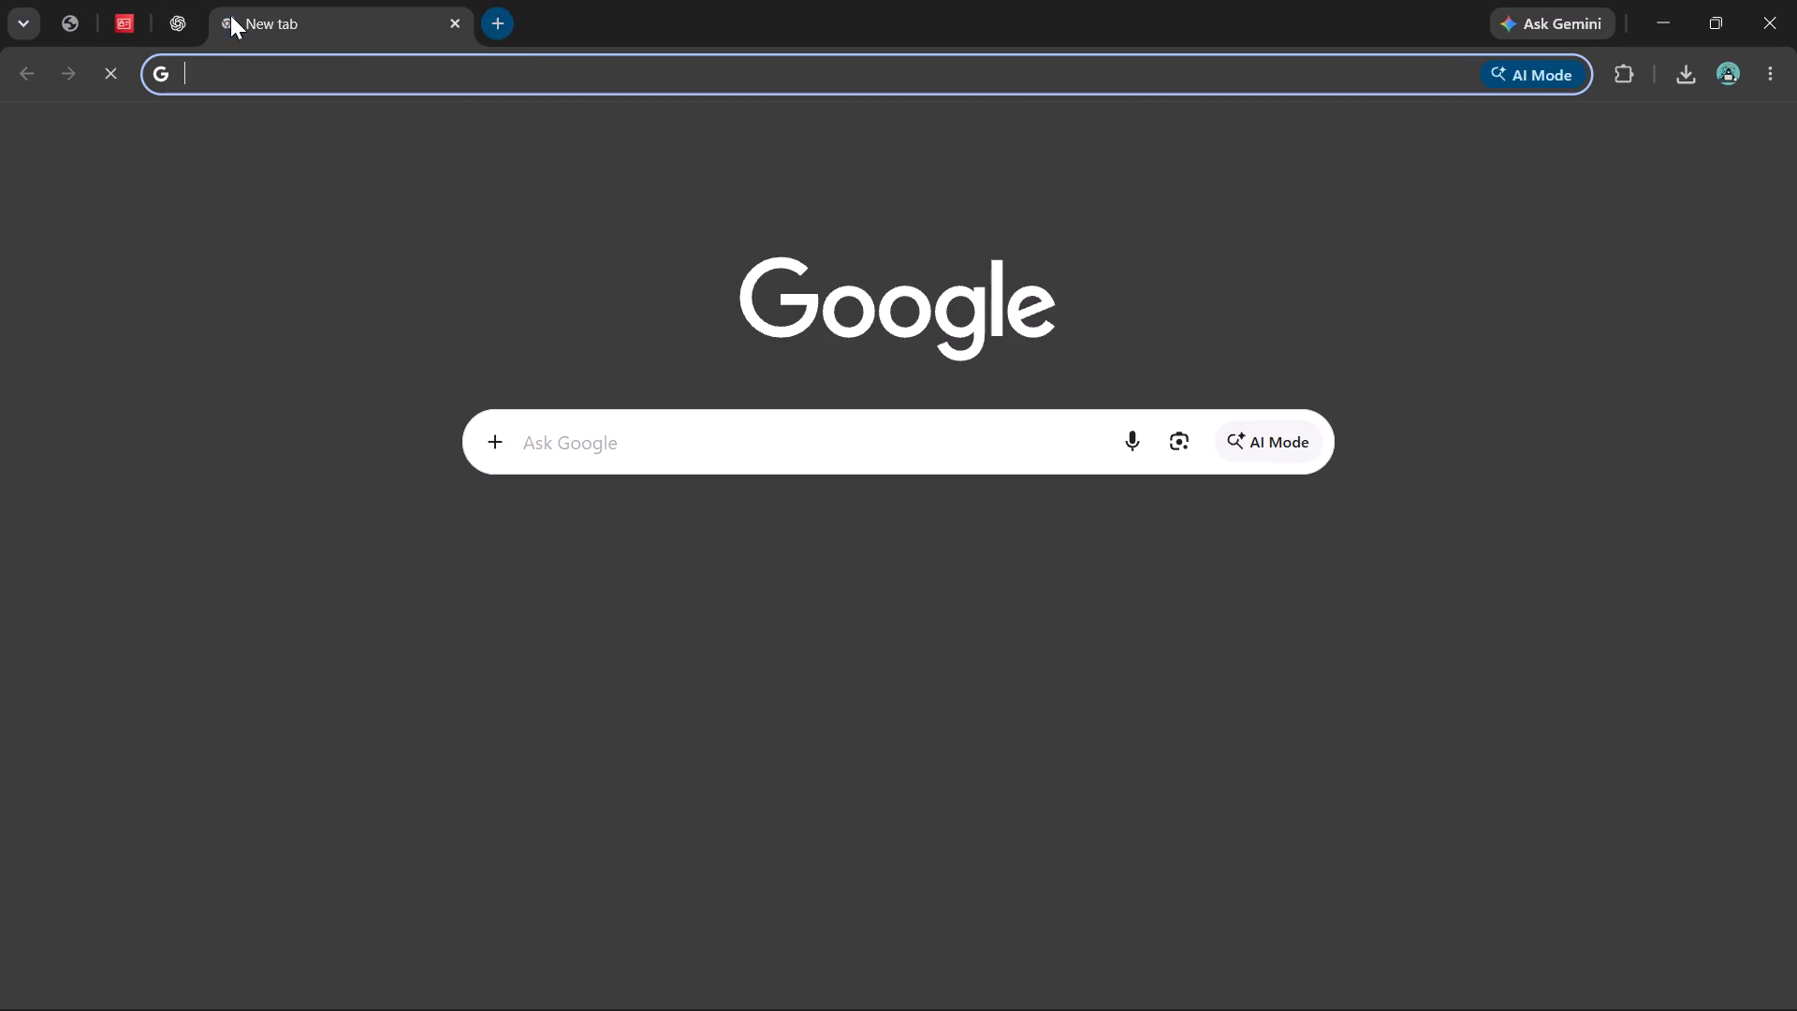
{"action": "left_click", "coordinate": [562, 426]}
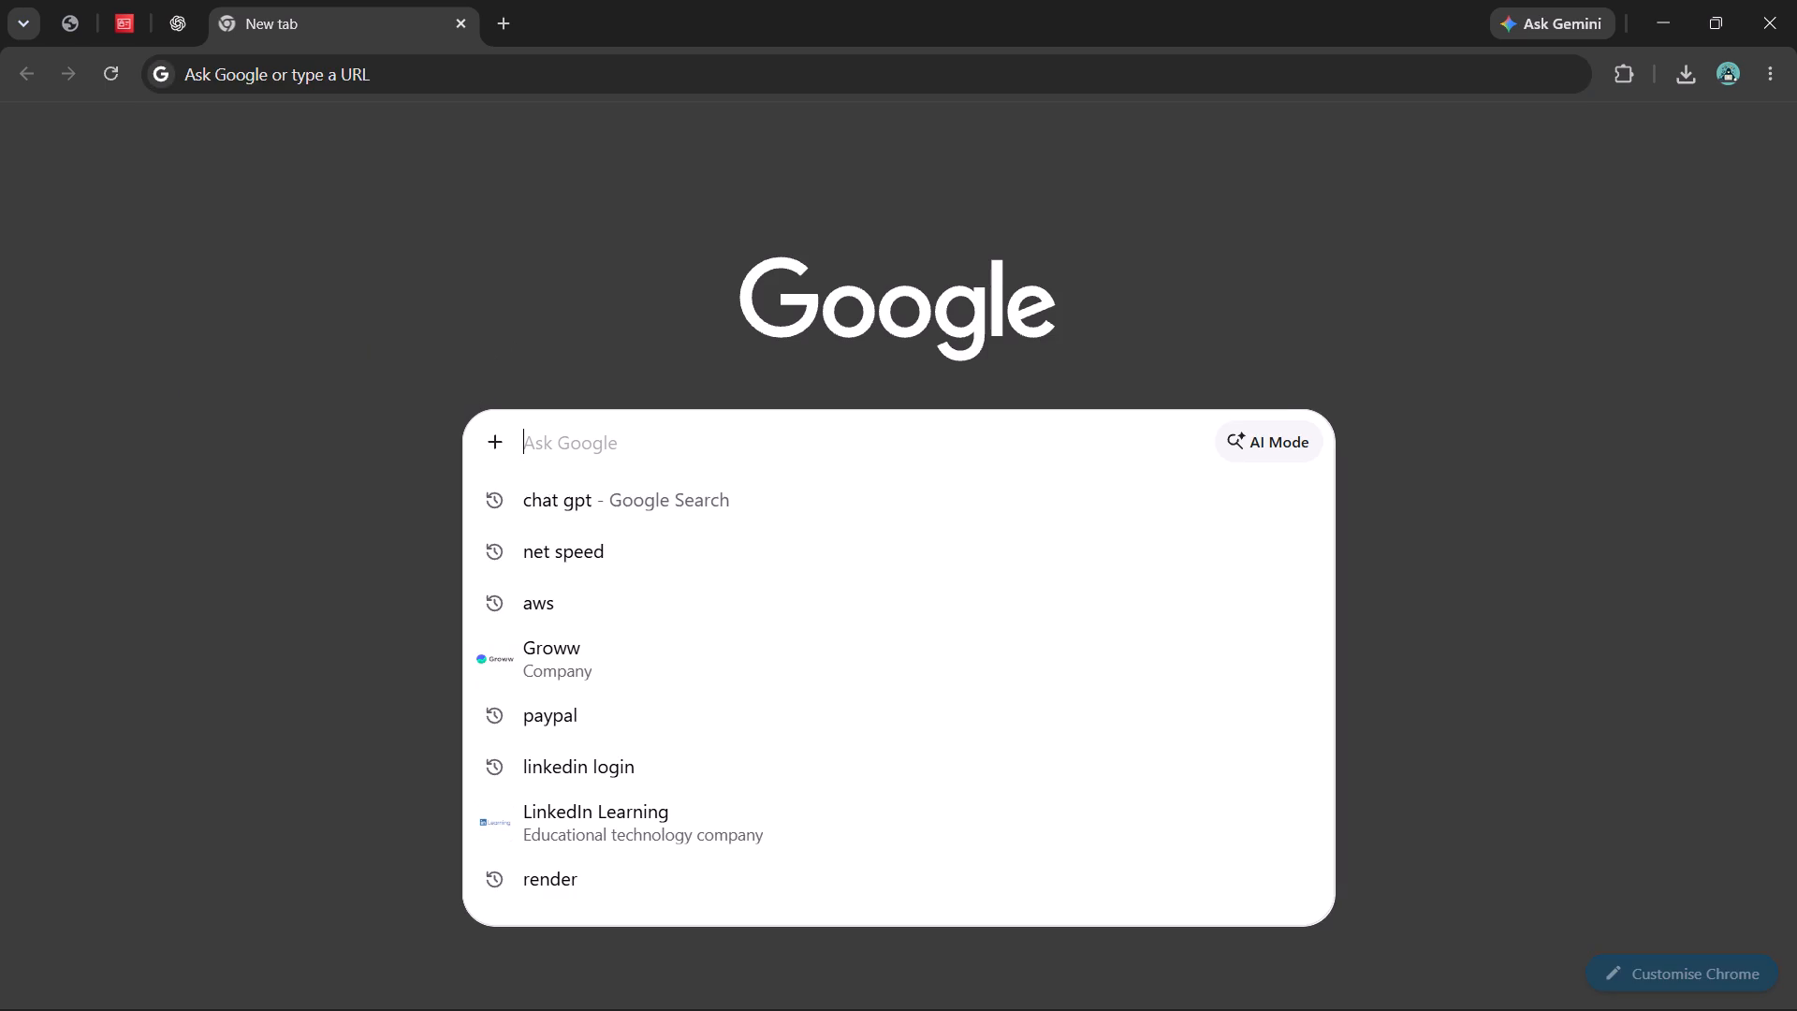
{"action": "type", "text": "ado"}
{"action": "left_click", "coordinate": [697, 536]}
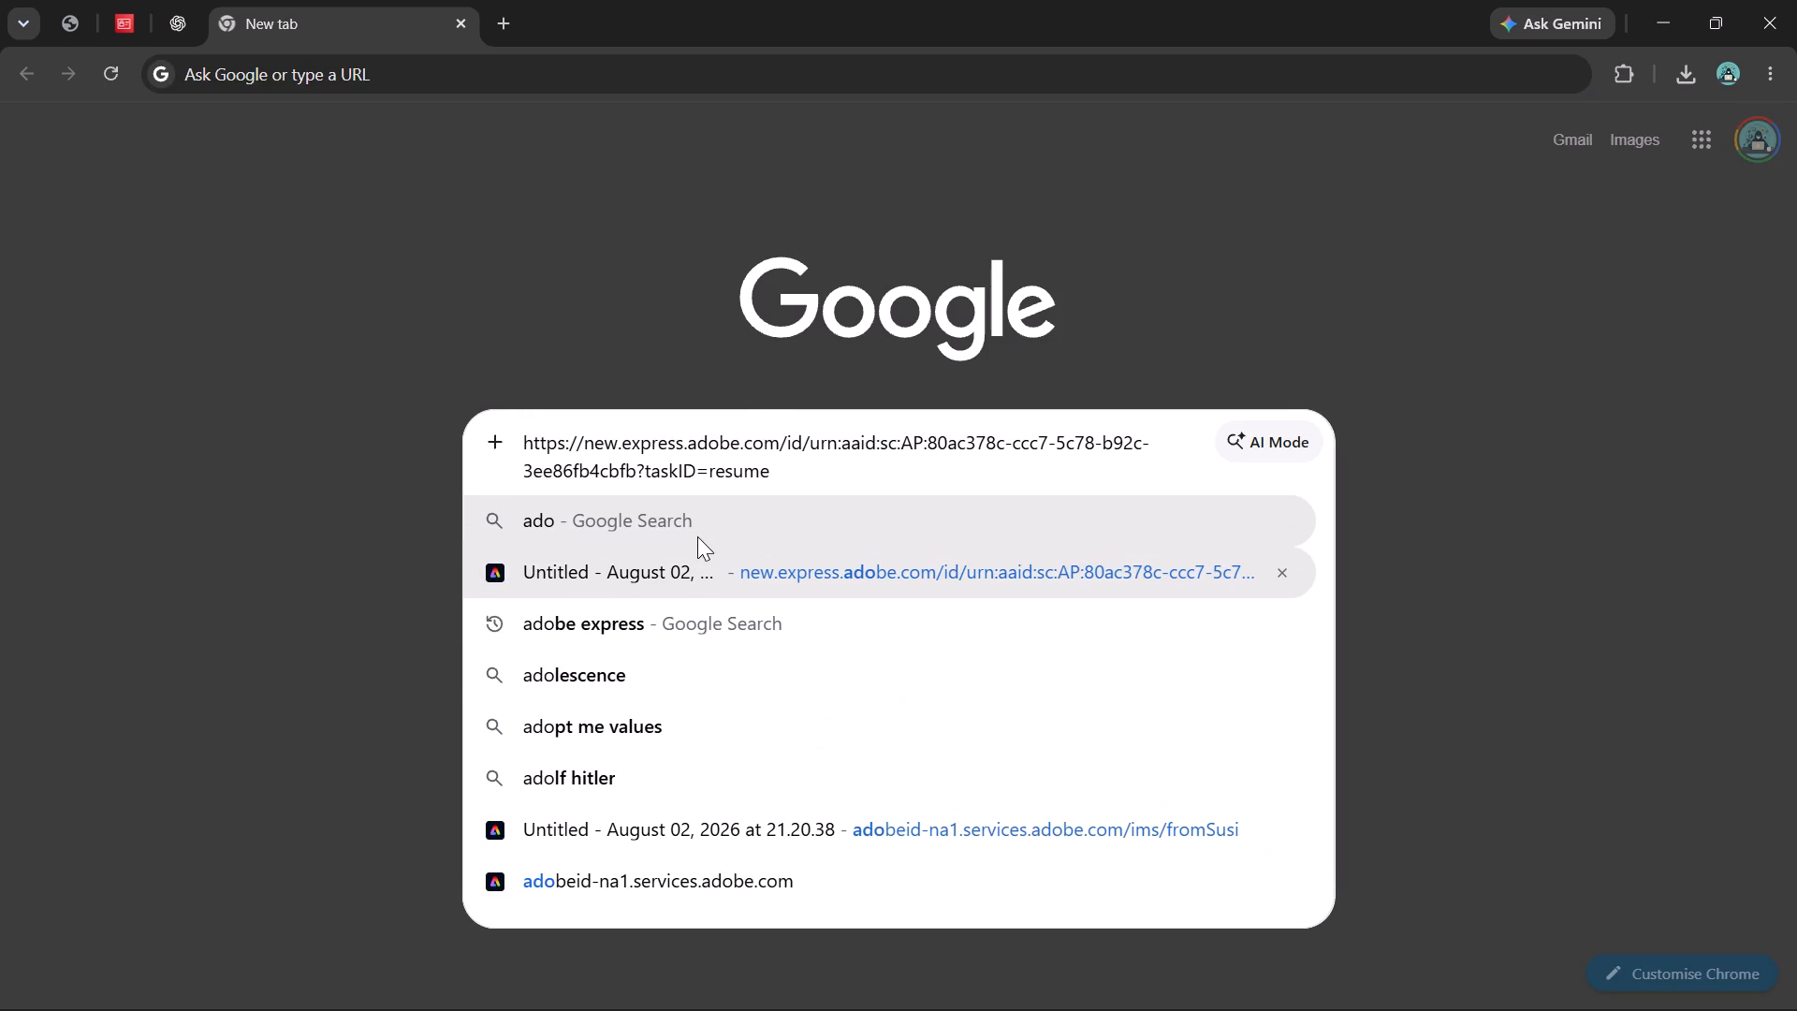
{"action": "left_click", "coordinate": [756, 575]}
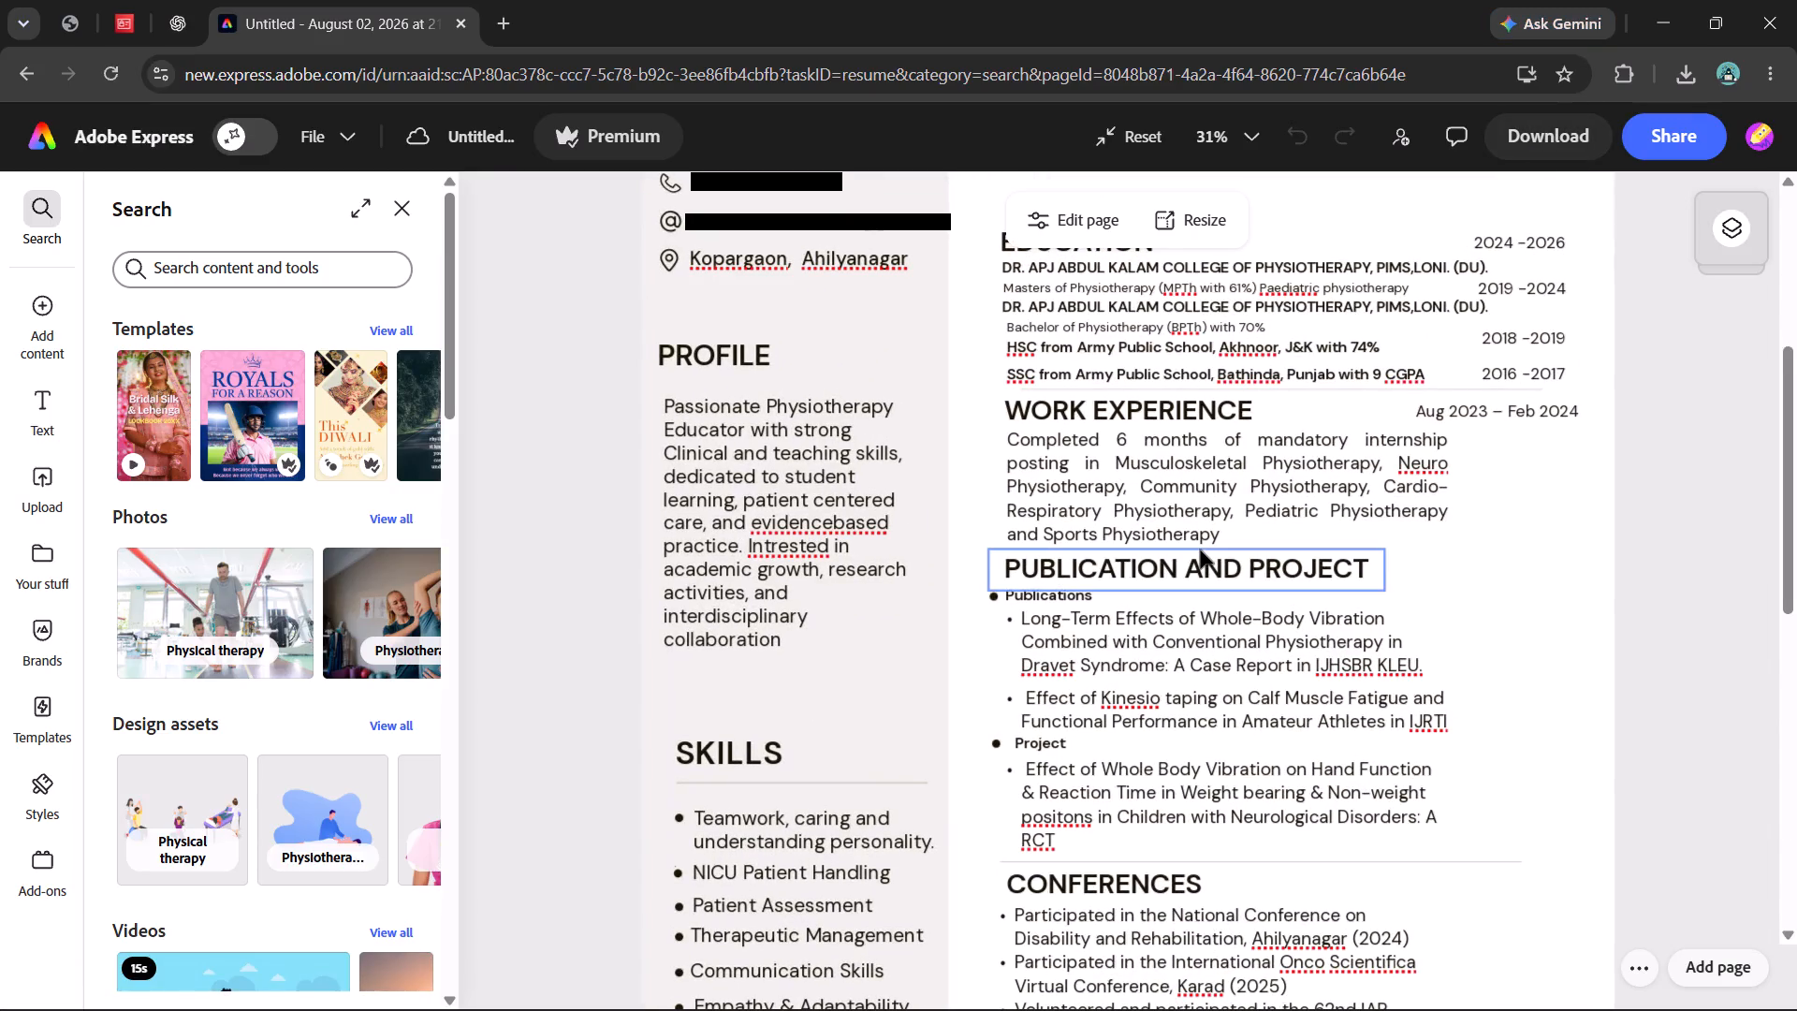
Download the resume in the PDF Standard (Best for documents) format, without accessibility tags.
{"action": "left_click", "coordinate": [1559, 125]}
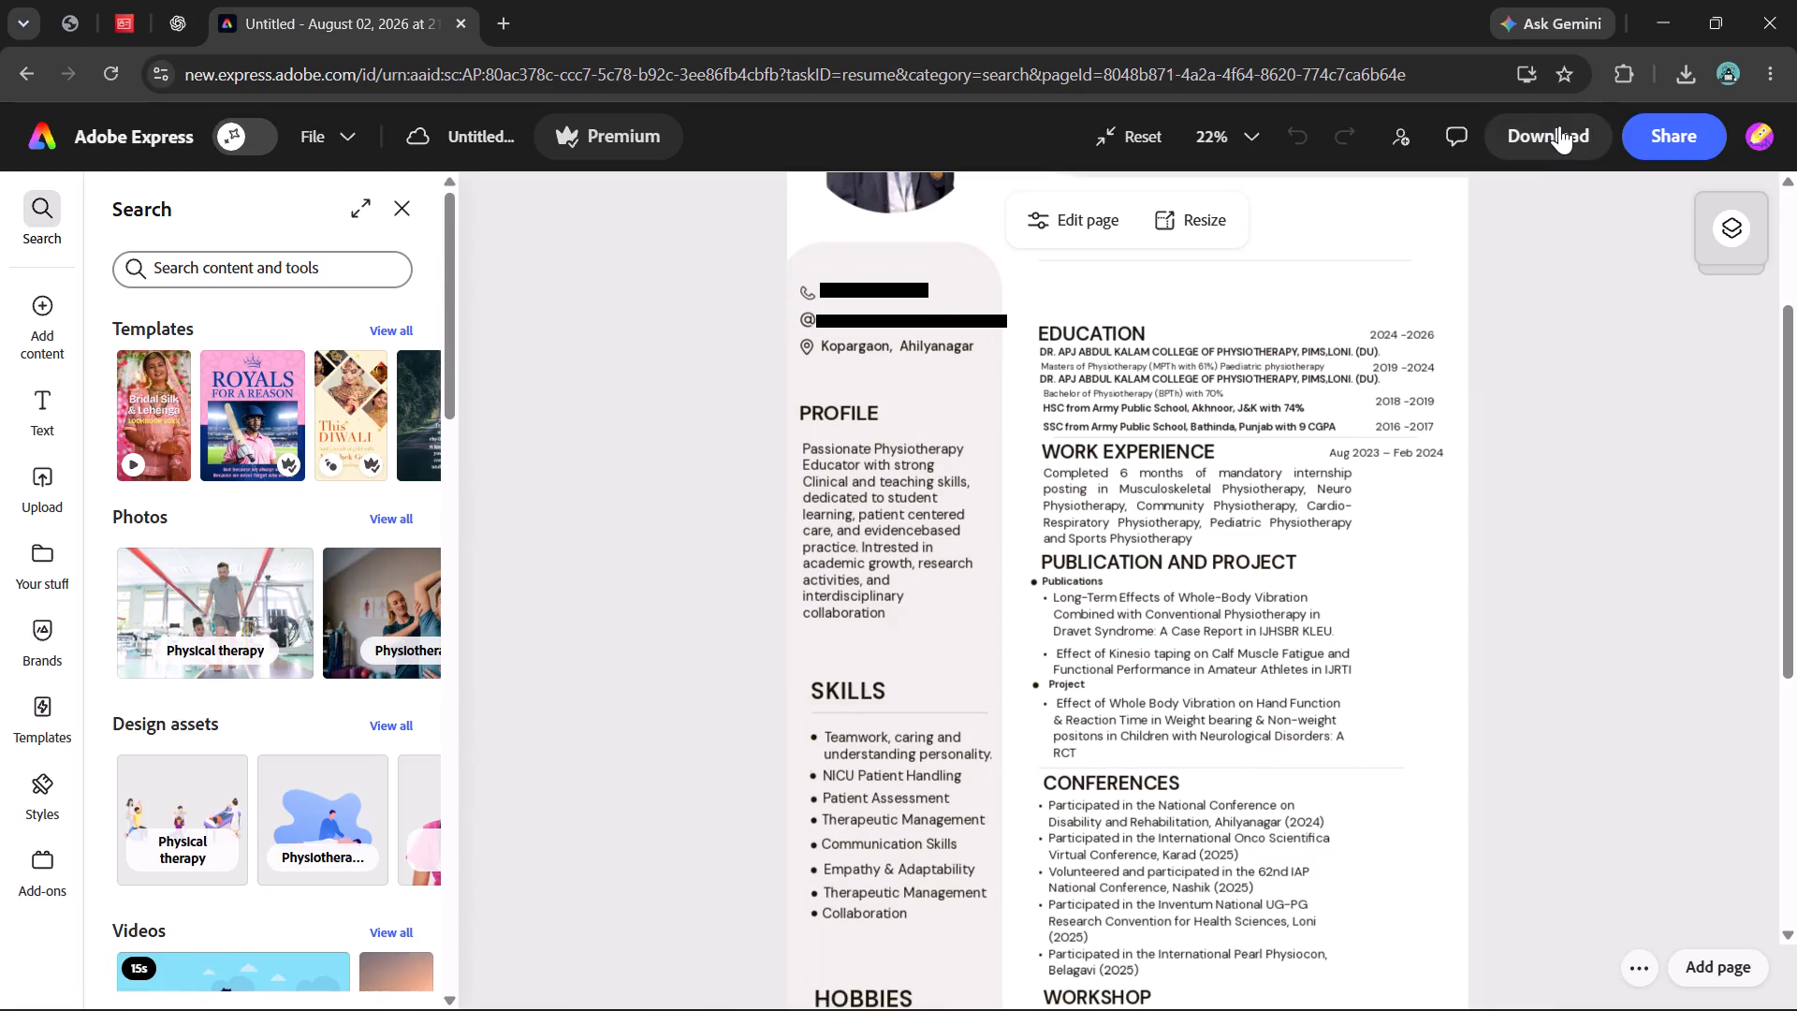
{"action": "left_click", "coordinate": [1556, 331]}
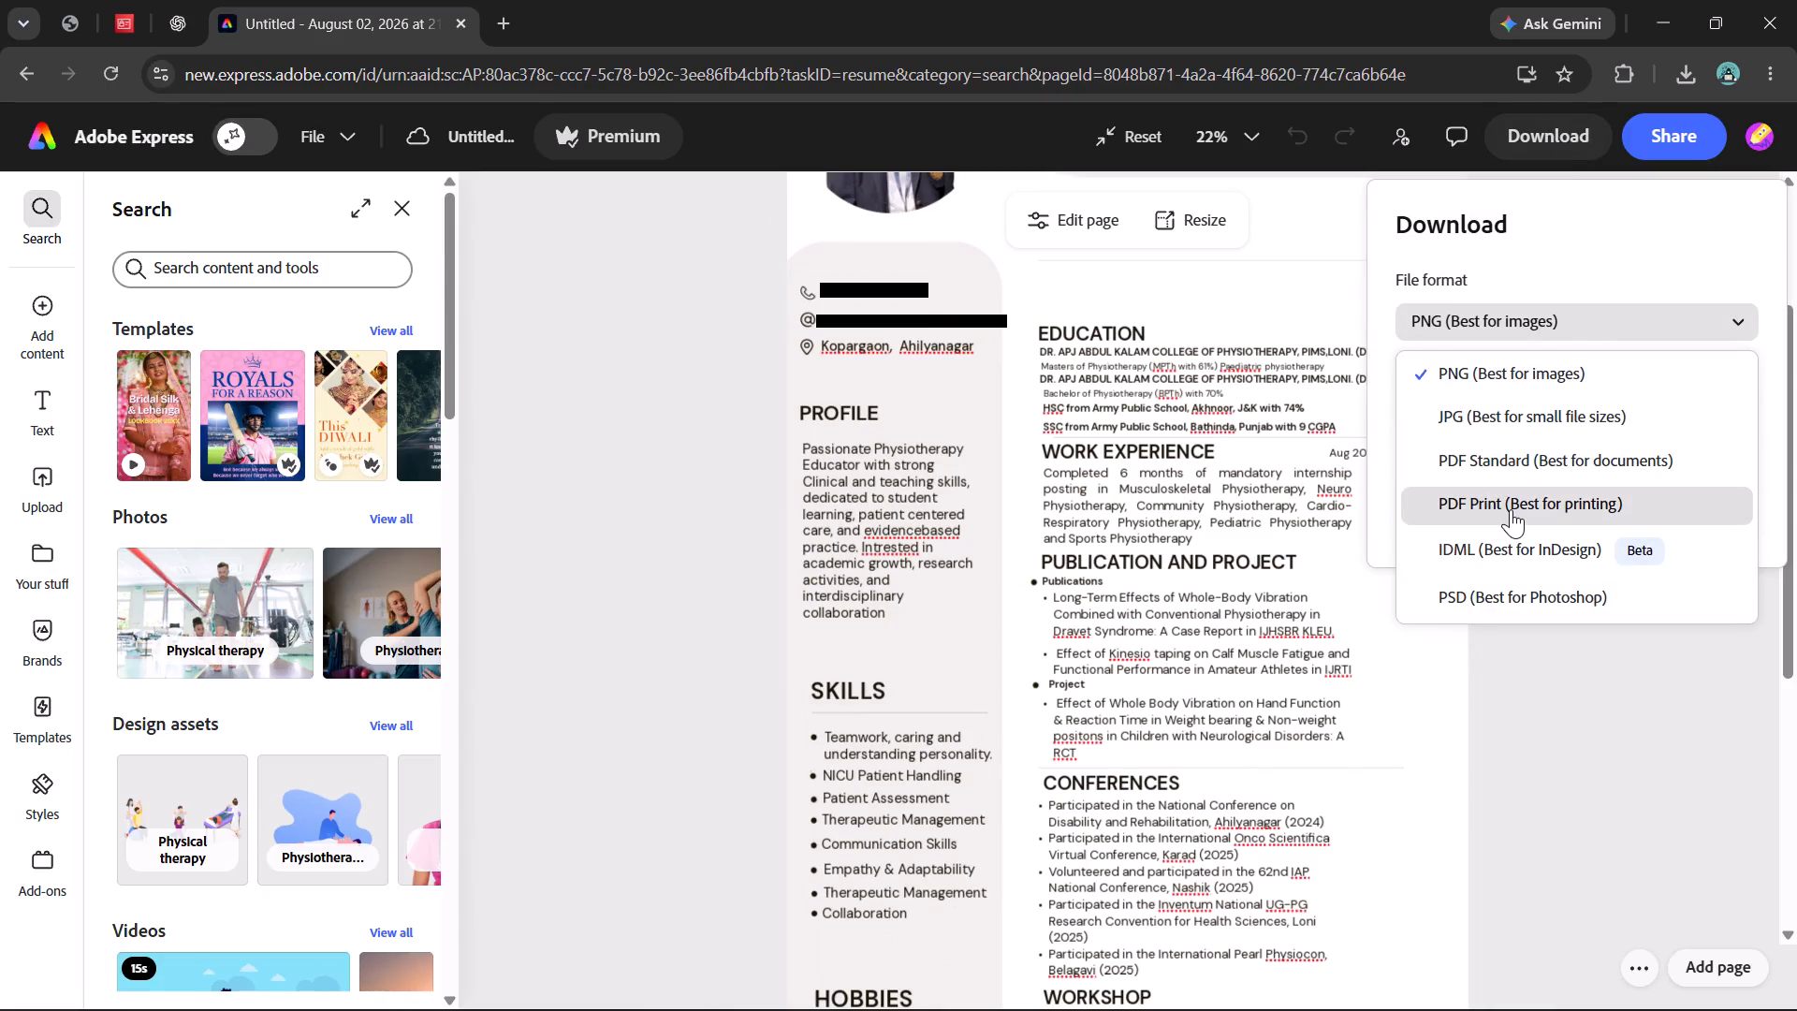
{"action": "left_click", "coordinate": [1511, 465]}
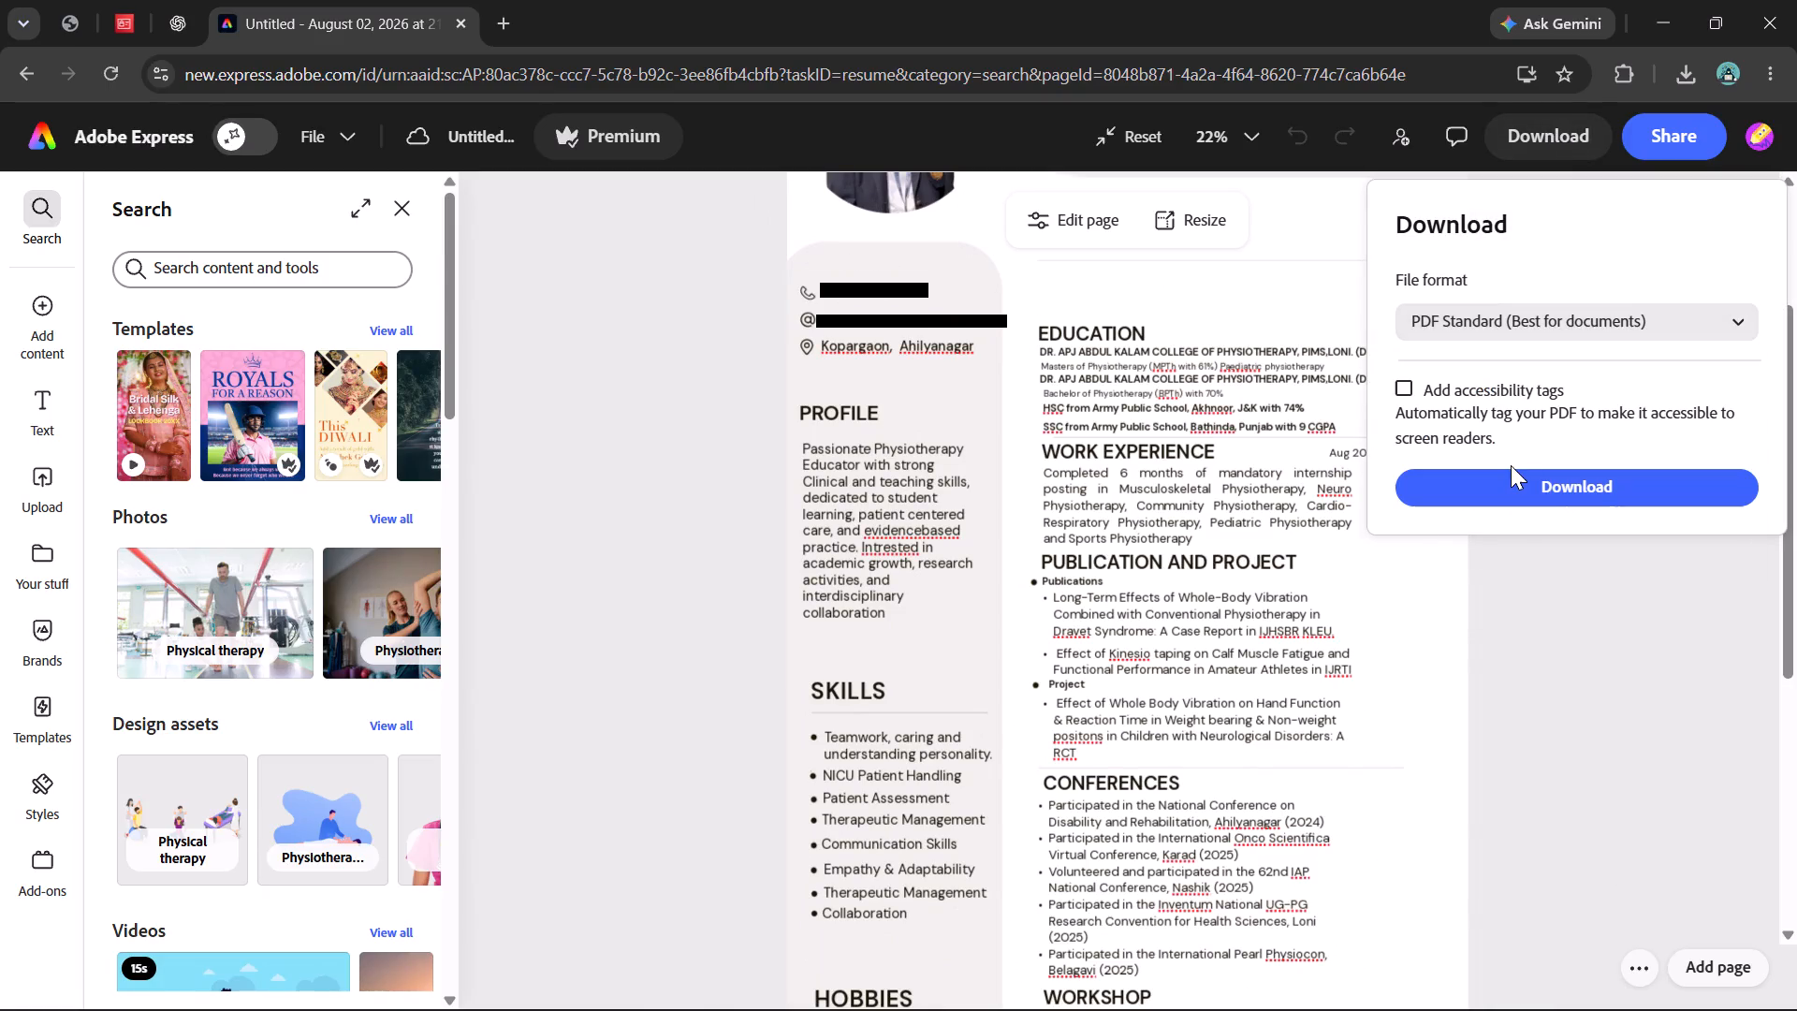
{"action": "left_click", "coordinate": [1537, 485]}
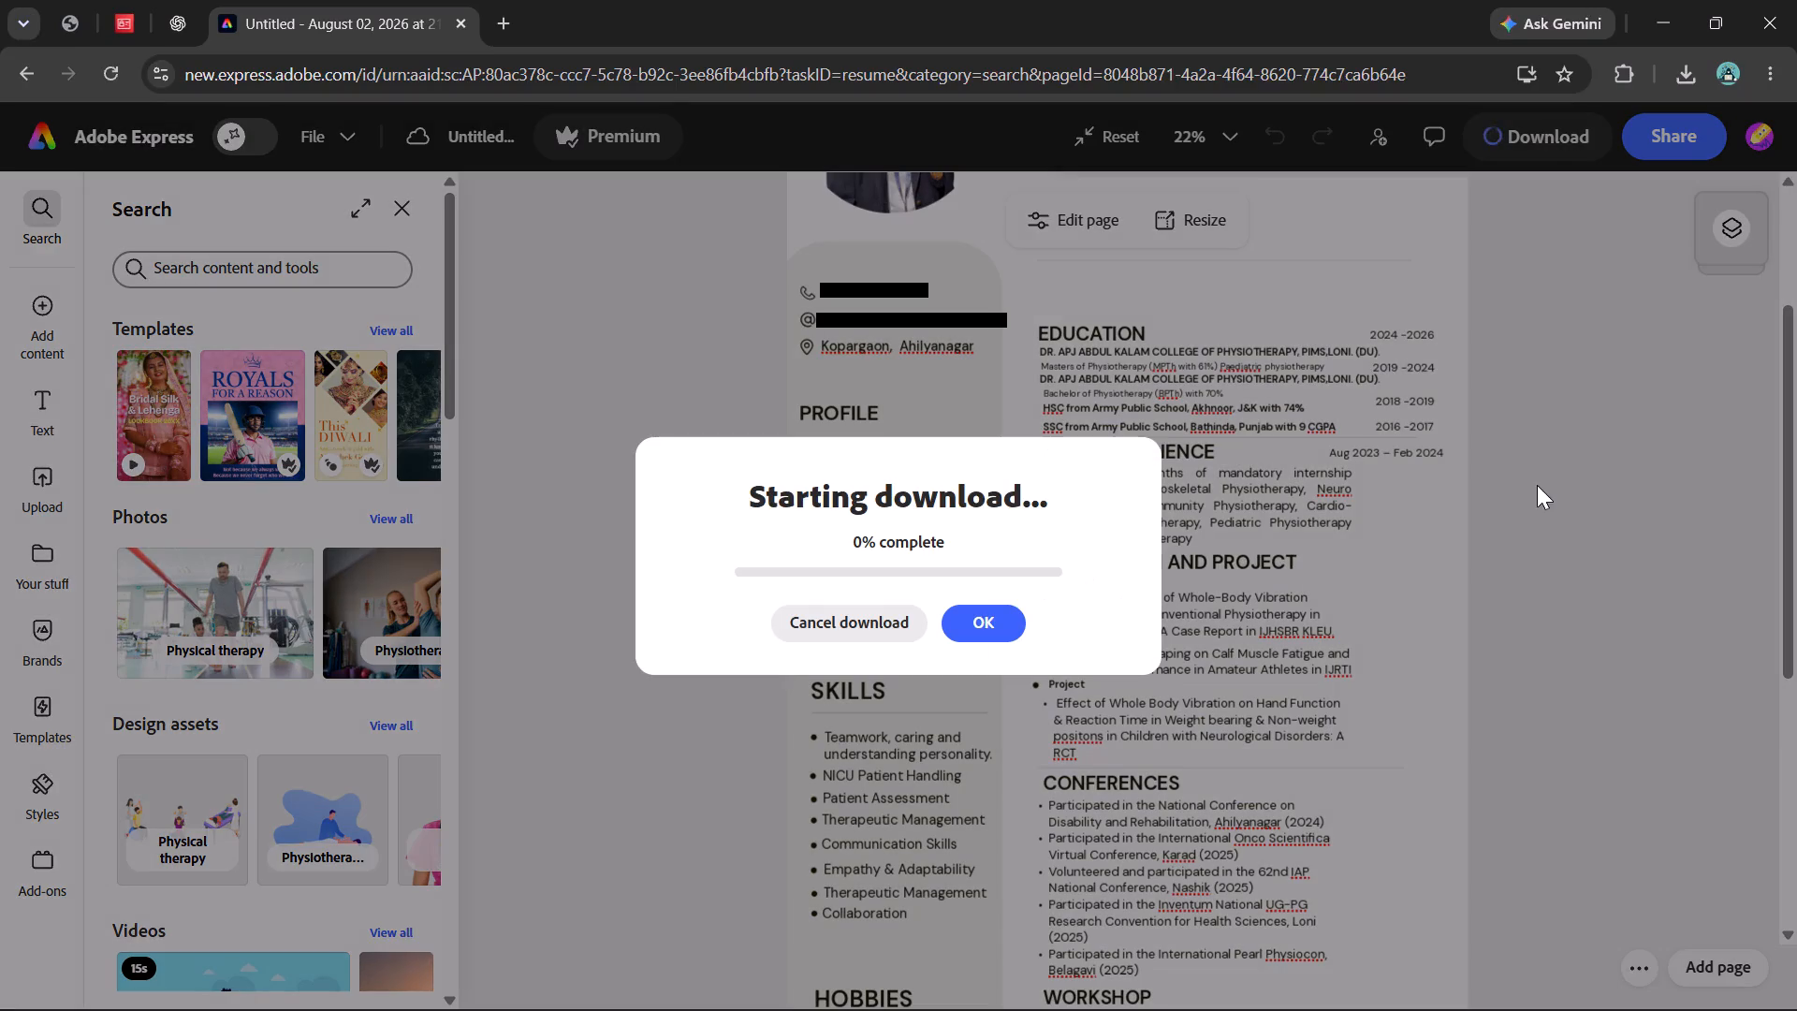
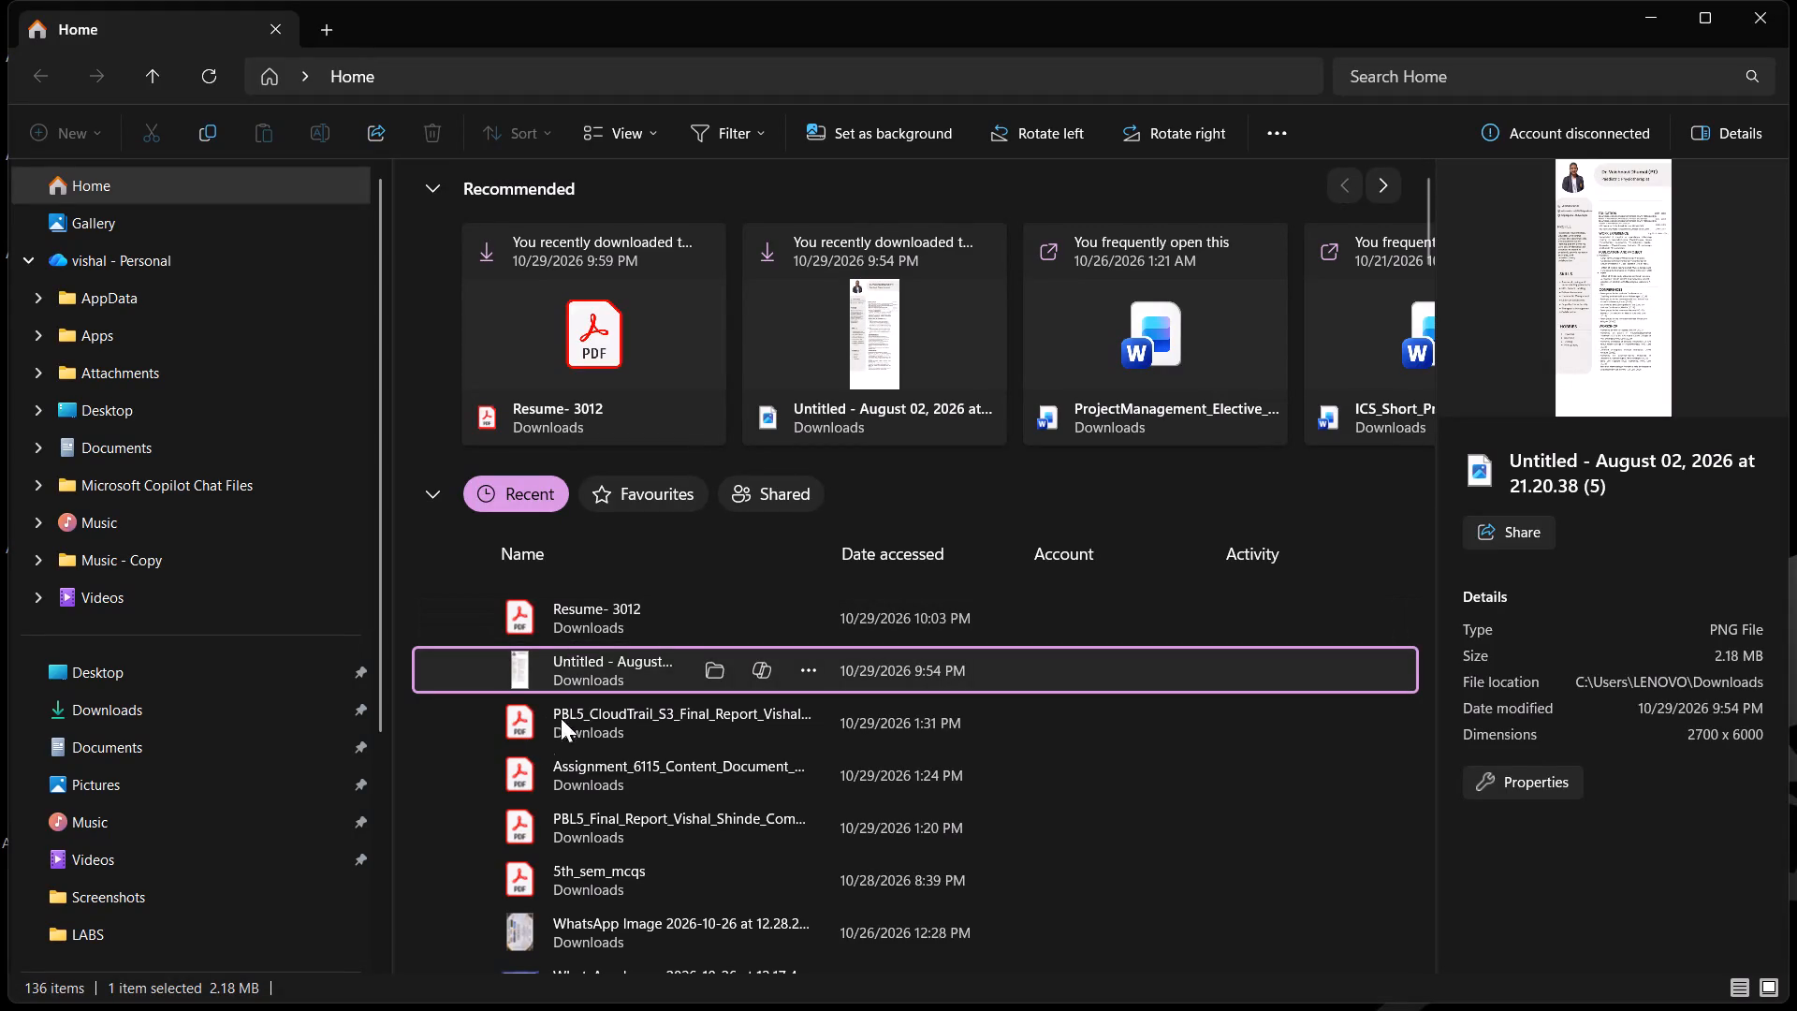
Open the newest Untitled - August 02, 2026 PDF from Downloads in Microsoft Edge and check the resume's sections and overall page.
{"action": "left_click", "coordinate": [191, 696]}
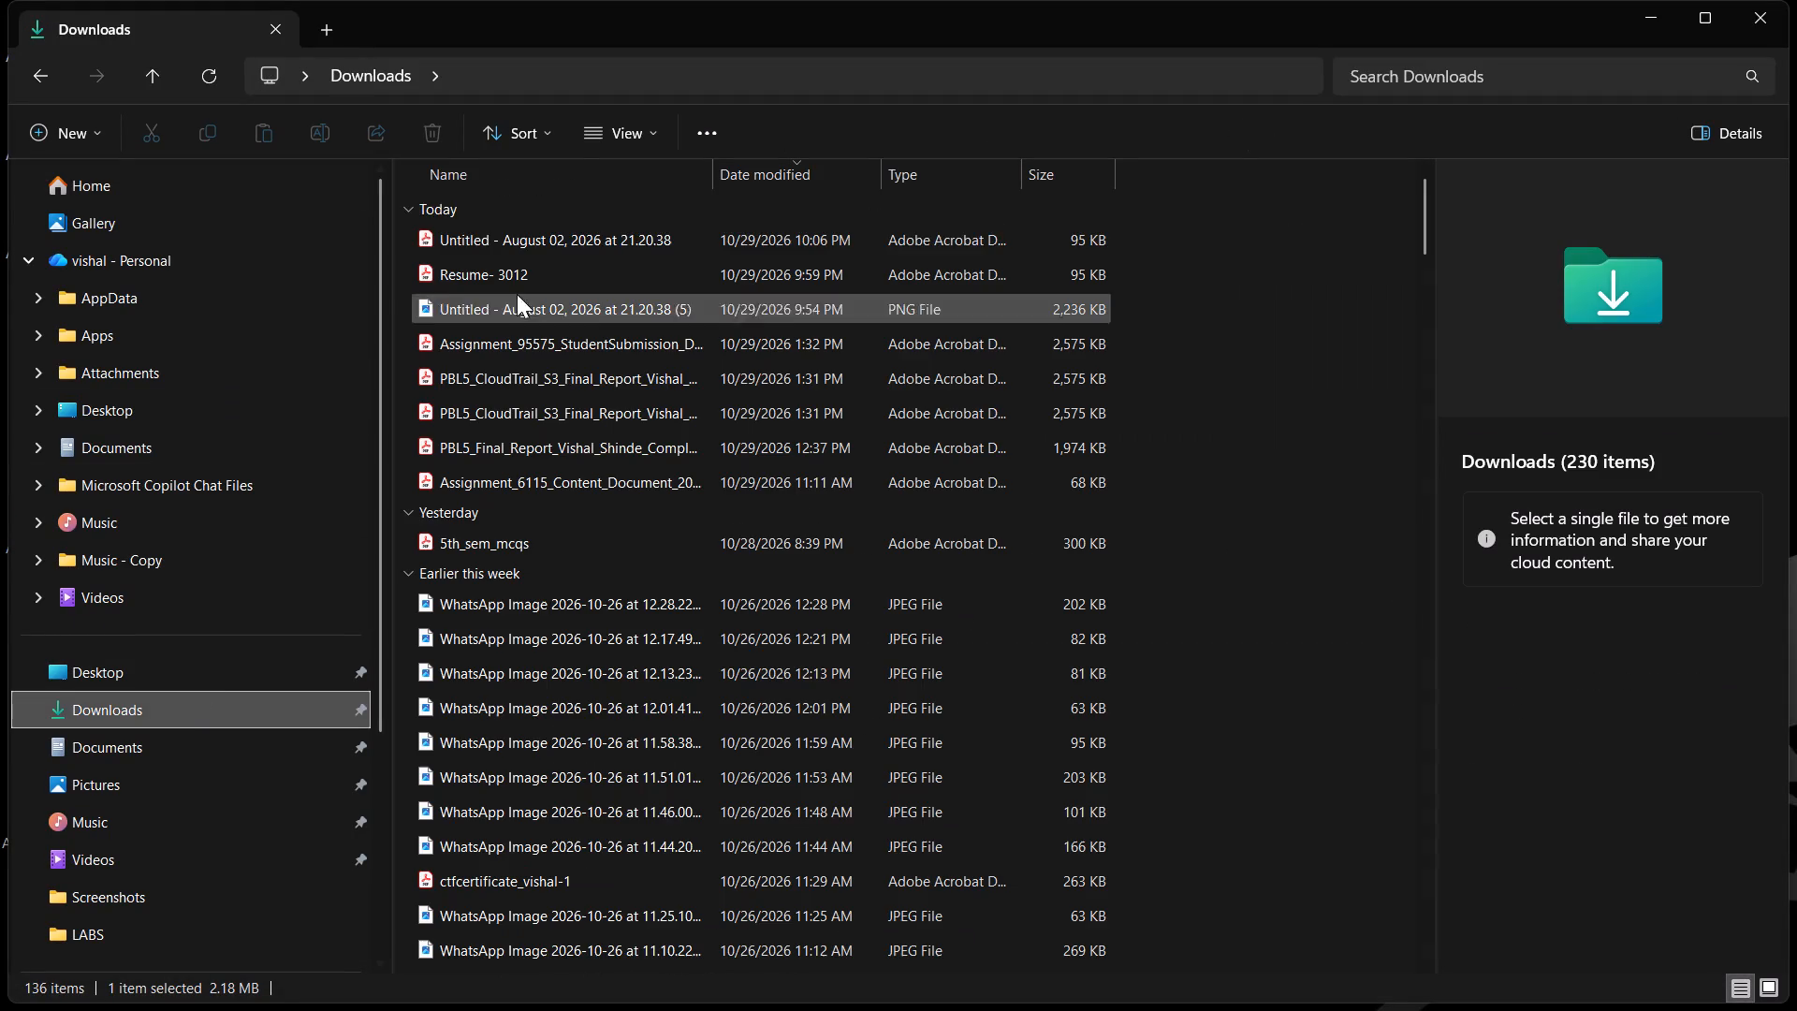
{"action": "right_click", "coordinate": [508, 244]}
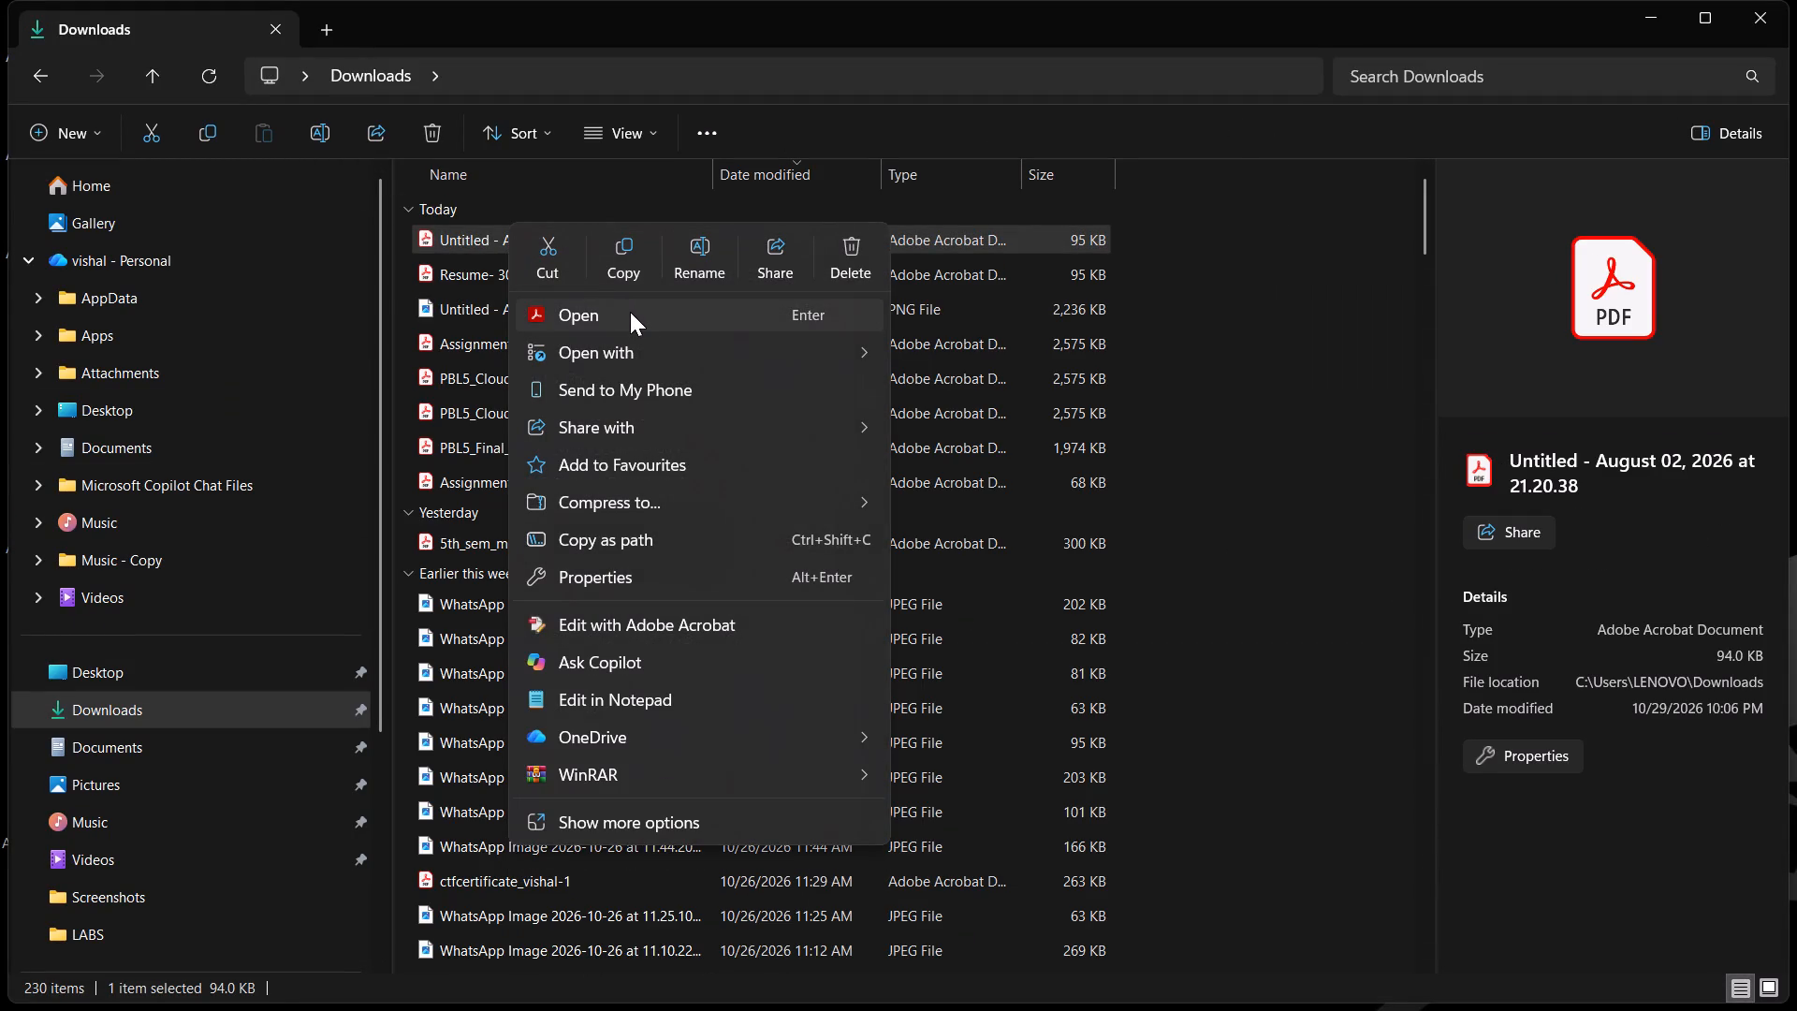
{"action": "left_click", "coordinate": [667, 366]}
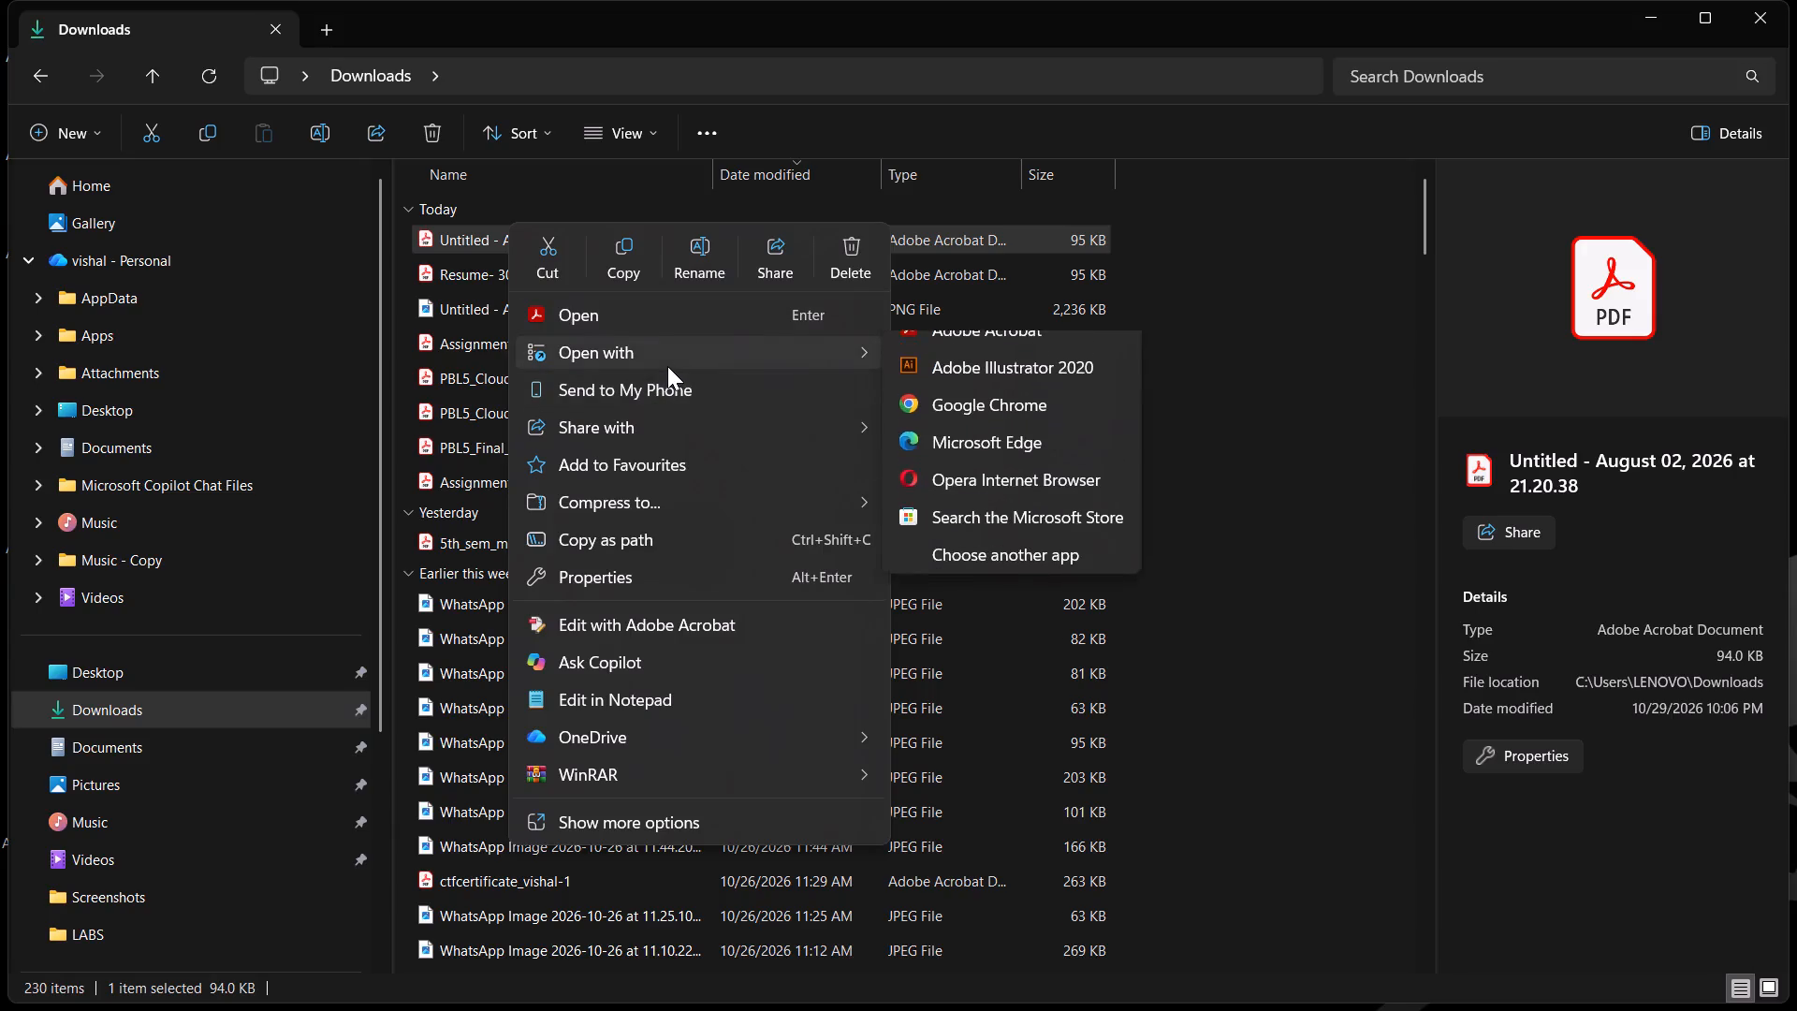
{"action": "left_click", "coordinate": [936, 459]}
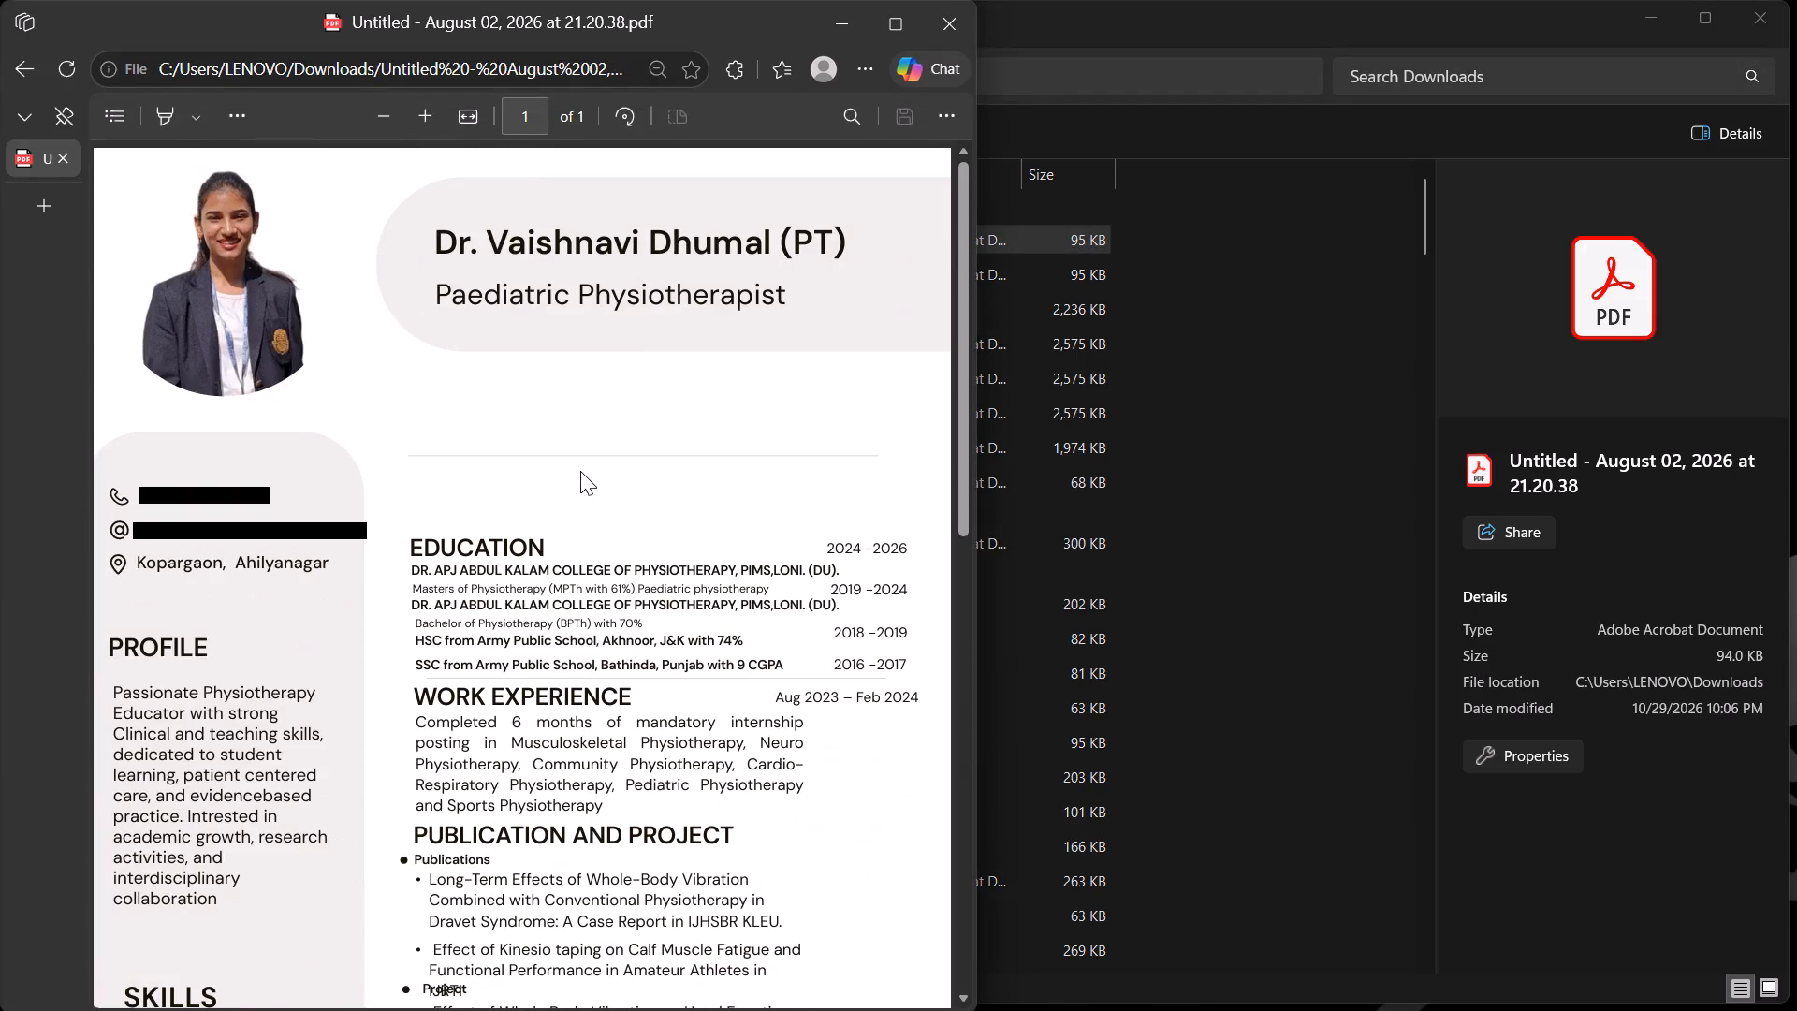
{"action": "left_click_drag", "start_coordinate": [580, 471], "coordinate": [512, 762]}
{"action": "scroll", "coordinate": [512, 762], "scroll_direction": "down", "scroll_amount": 1}
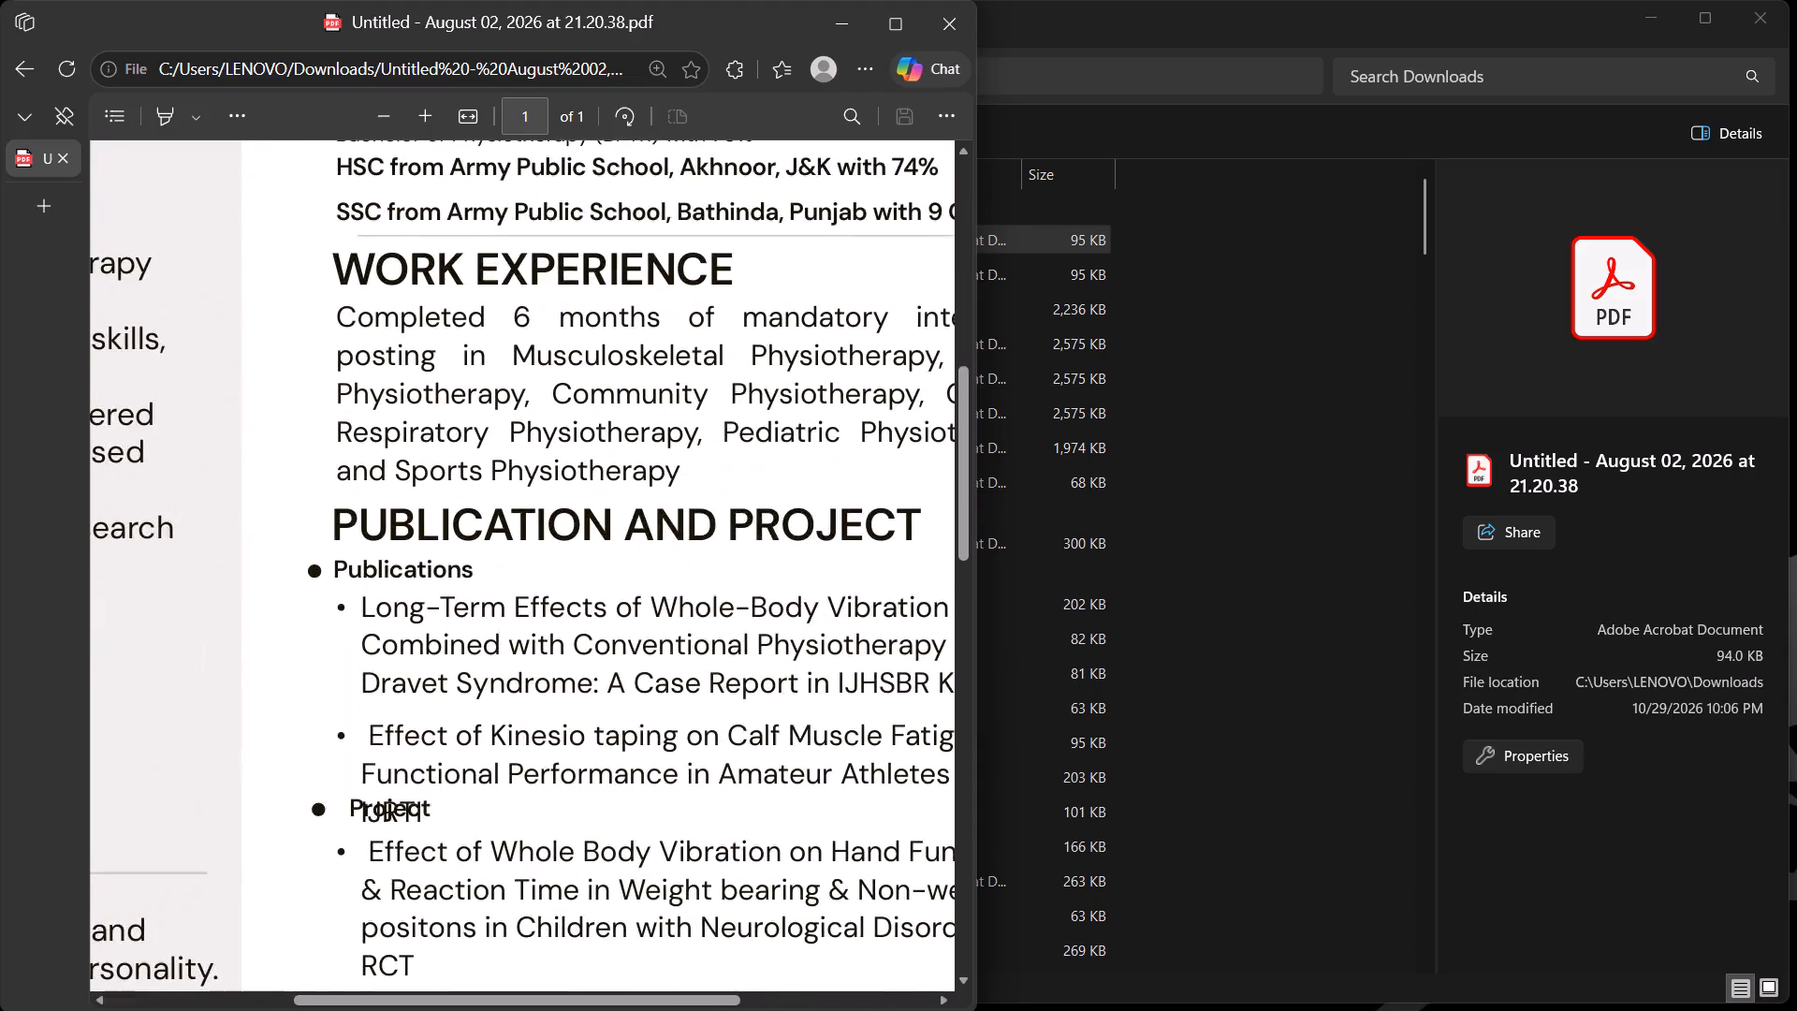
{"action": "scroll", "coordinate": [512, 762], "scroll_direction": "down", "scroll_amount": 1}
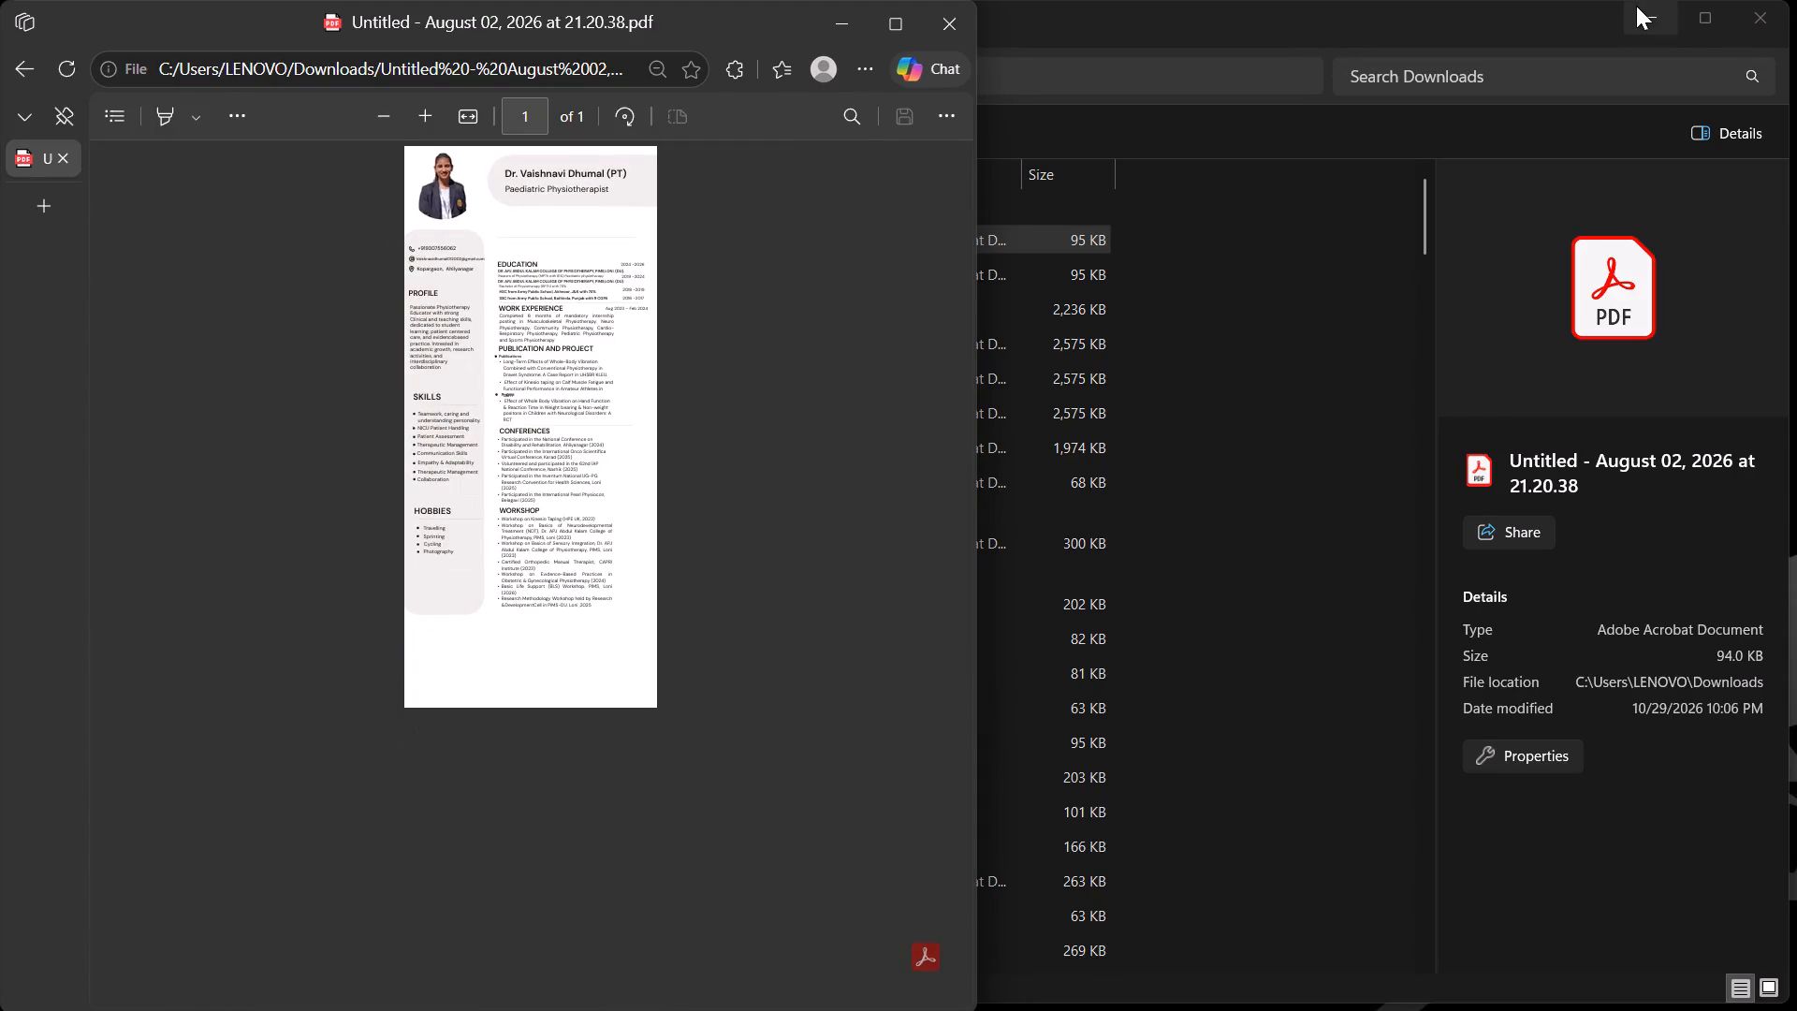
{"action": "left_click", "coordinate": [1636, 6]}
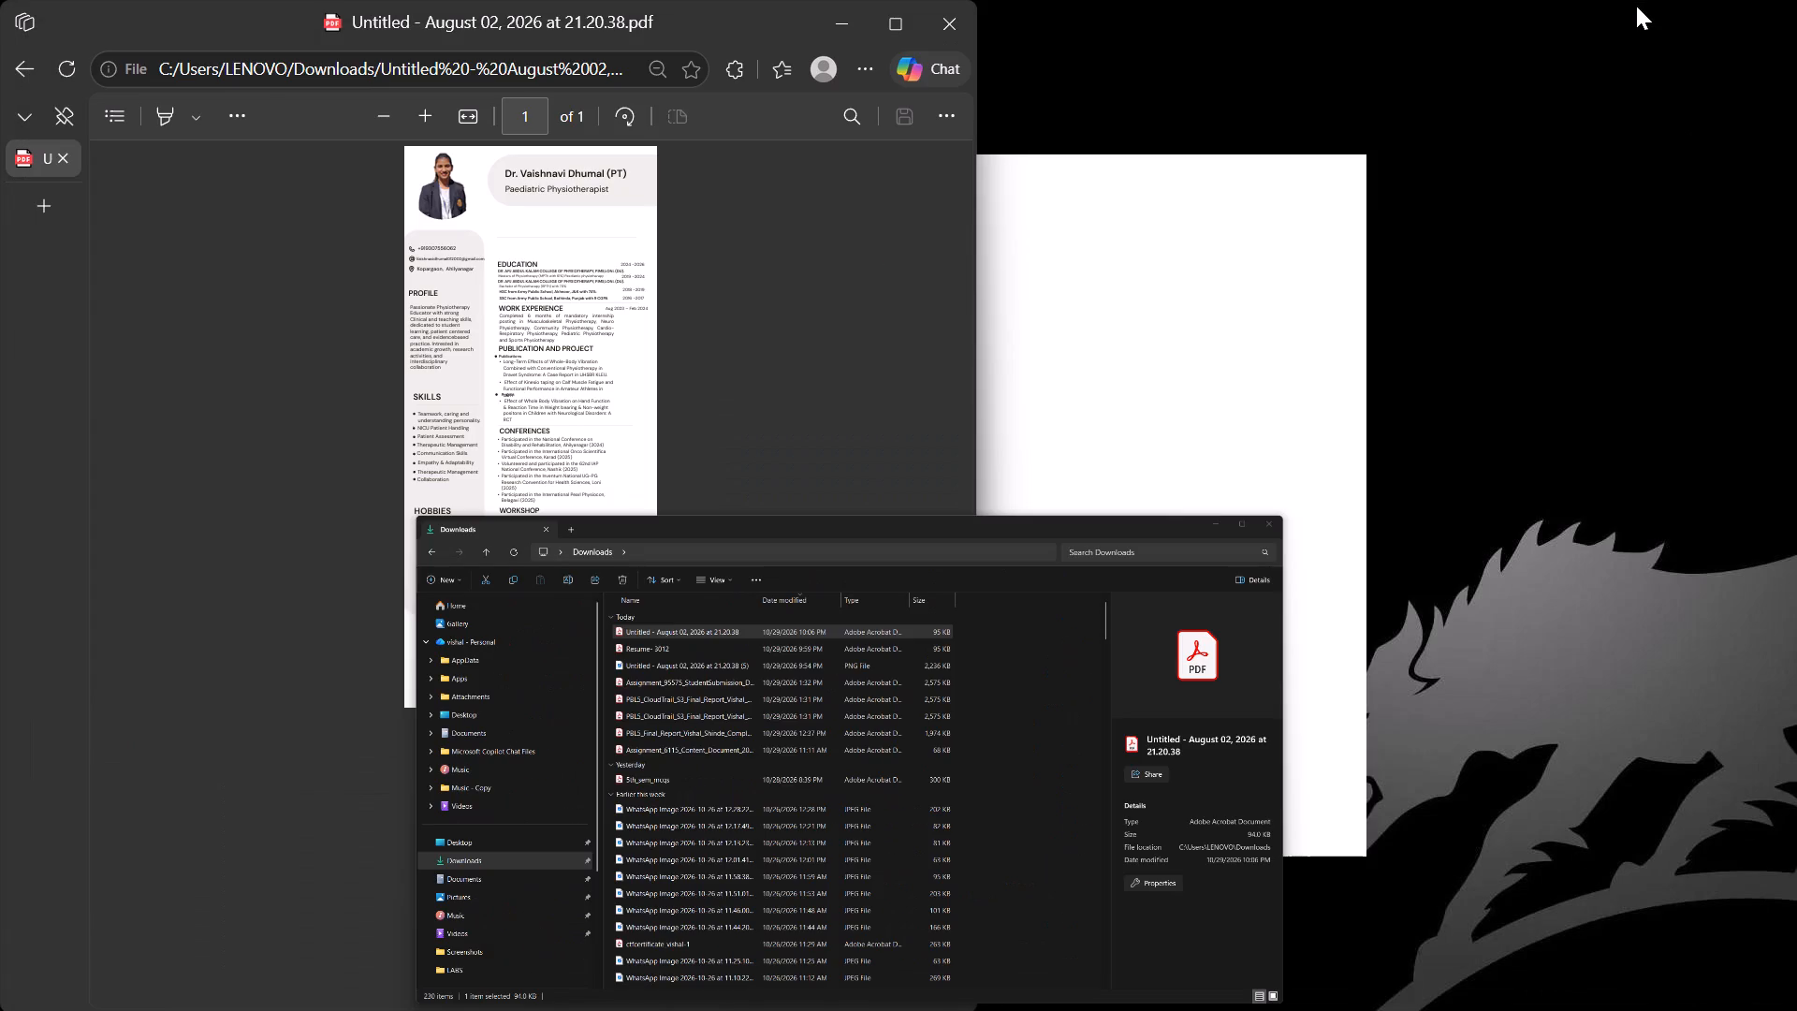